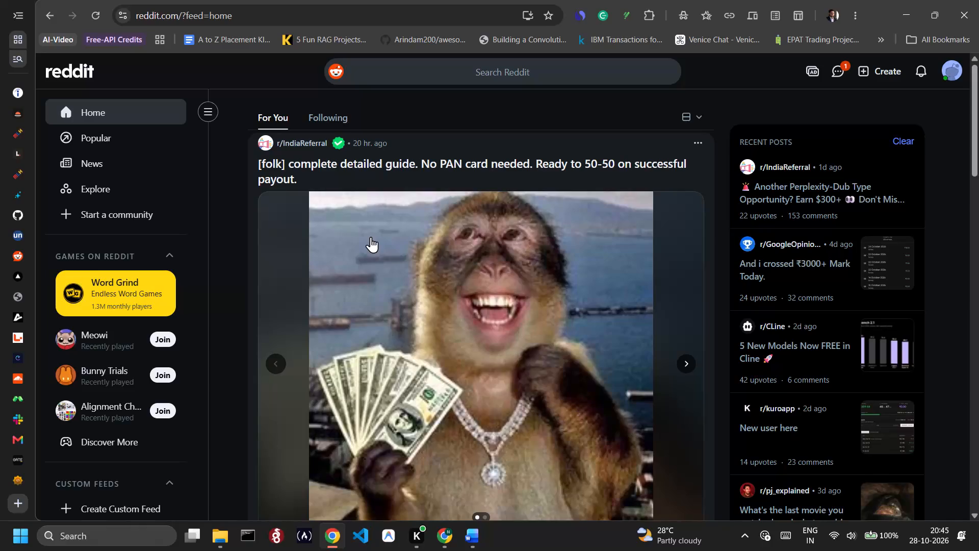
View the second image of the r/IndiaReferral folk guide post in the home feed and open the full post.
scroll(371, 237, down, 1)
click(690, 299)
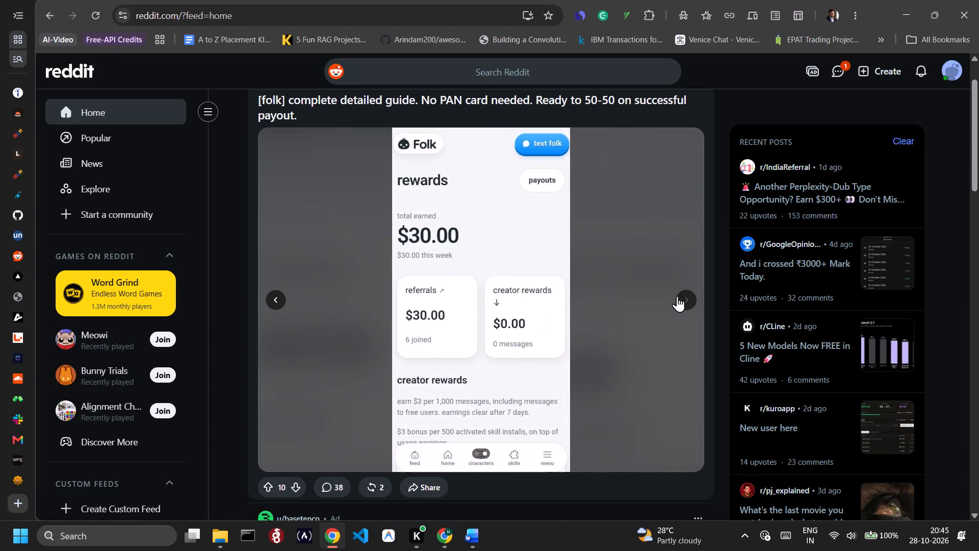
scroll(376, 206, up, 2)
click(390, 178)
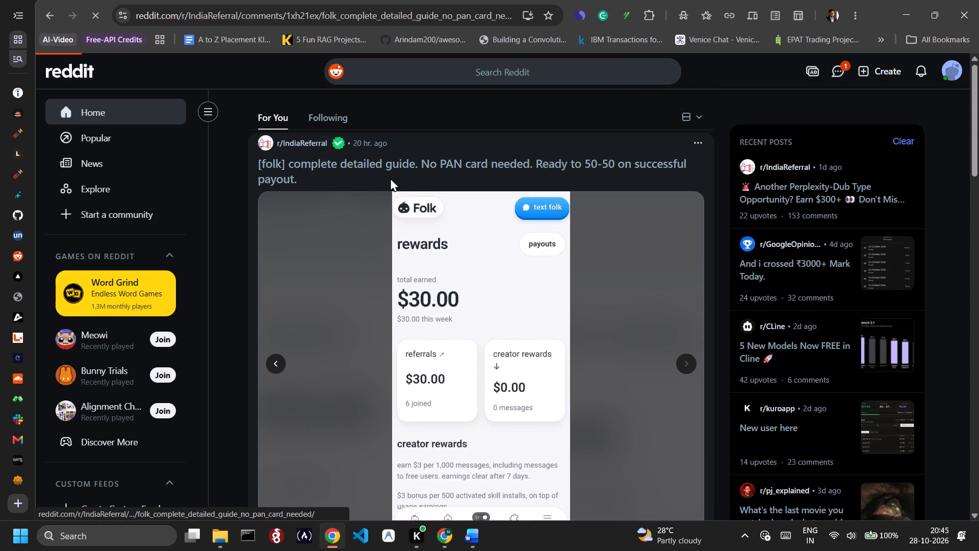
Read the folk guide's referral instructions and the comments discussing whether the offer is legitimate.
scroll(386, 208, down, 6)
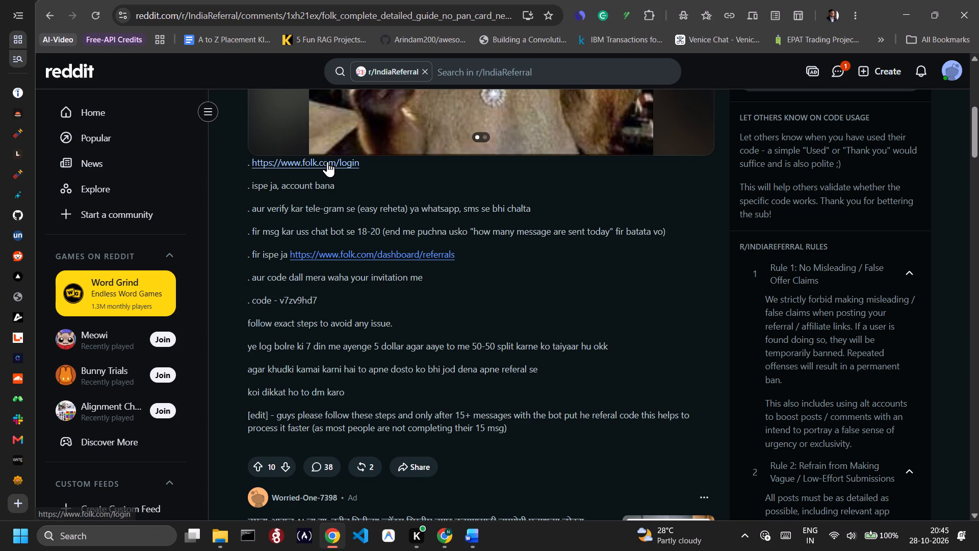
scroll(324, 161, down, 2)
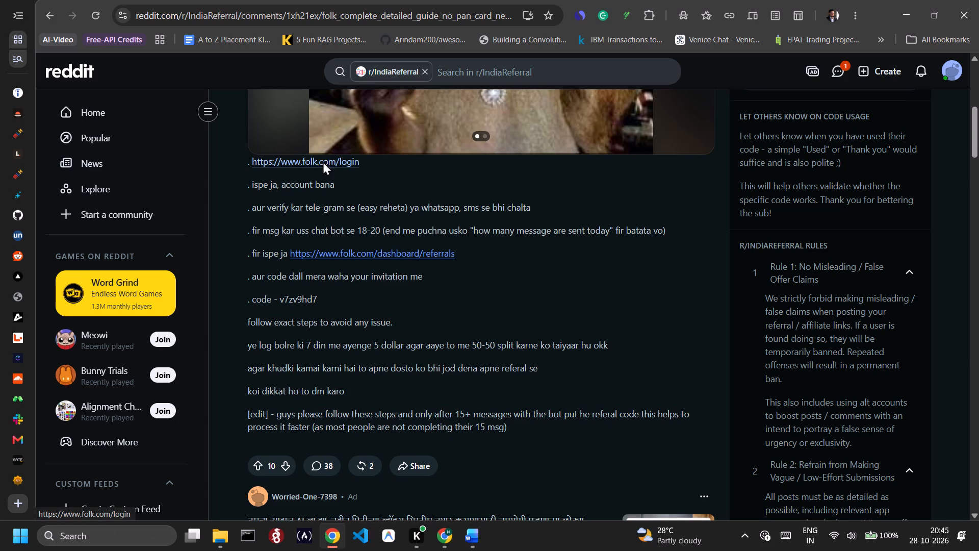
scroll(323, 161, down, 3)
scroll(271, 237, down, 3)
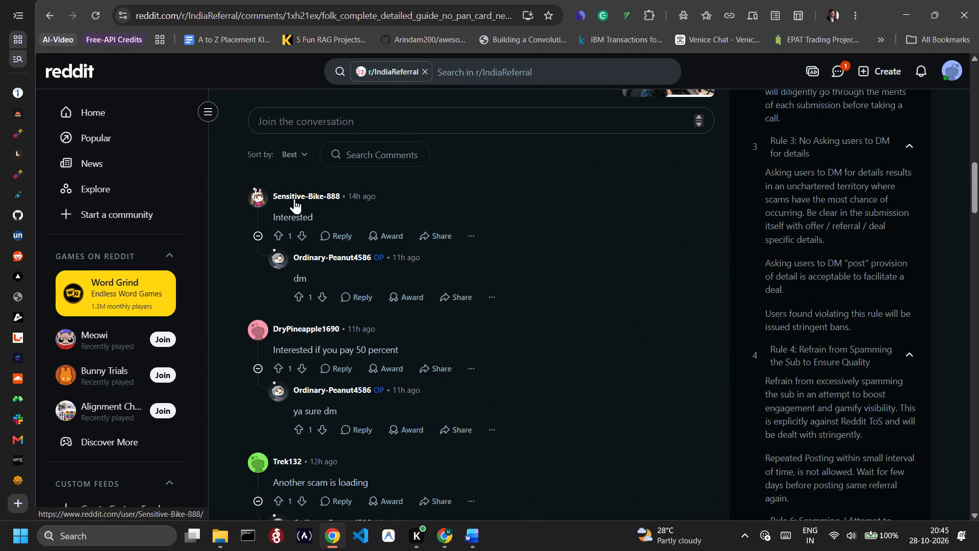
scroll(294, 198, down, 1)
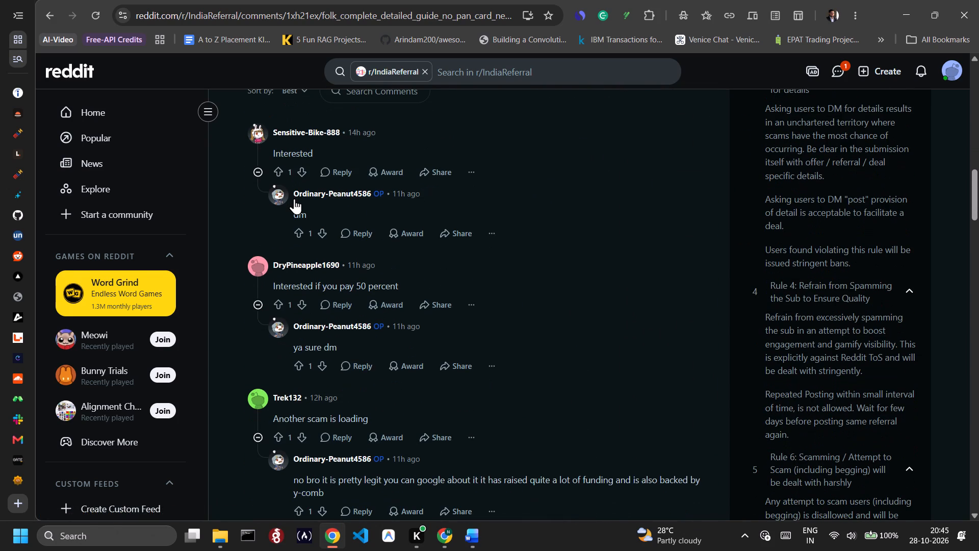
scroll(294, 198, up, 1)
scroll(294, 198, down, 1)
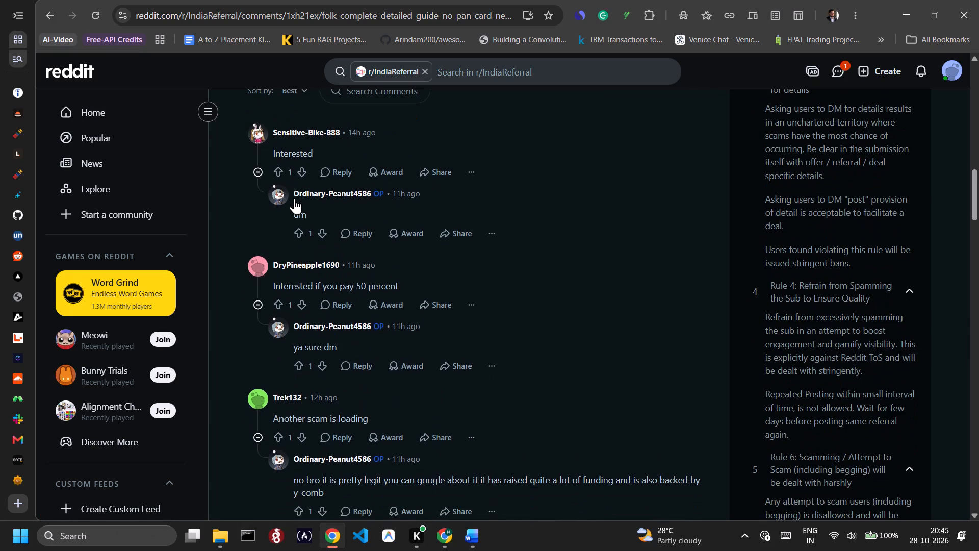
scroll(294, 198, down, 2)
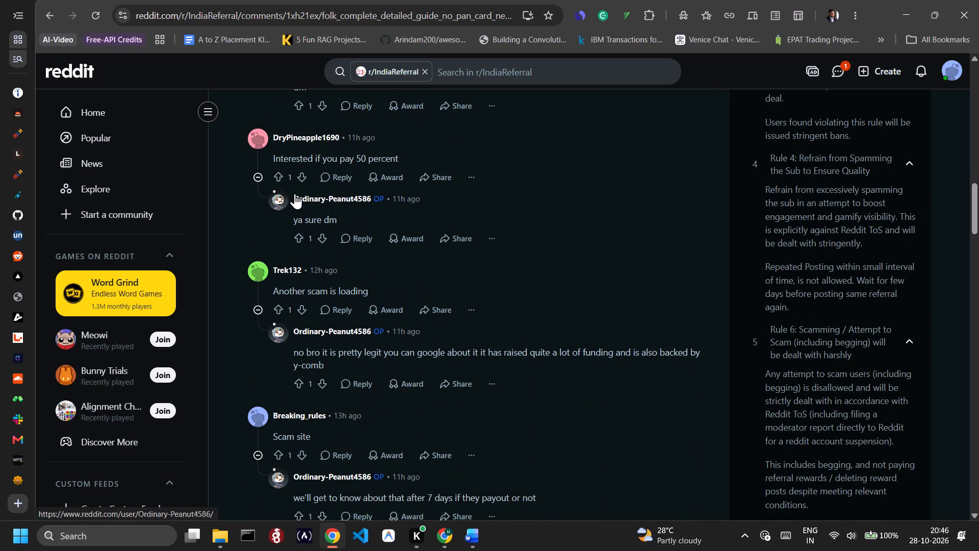
scroll(295, 193, up, 1)
scroll(295, 193, down, 1)
scroll(295, 193, up, 6)
scroll(295, 193, down, 1)
scroll(295, 193, up, 3)
scroll(295, 193, down, 1)
scroll(295, 193, up, 10)
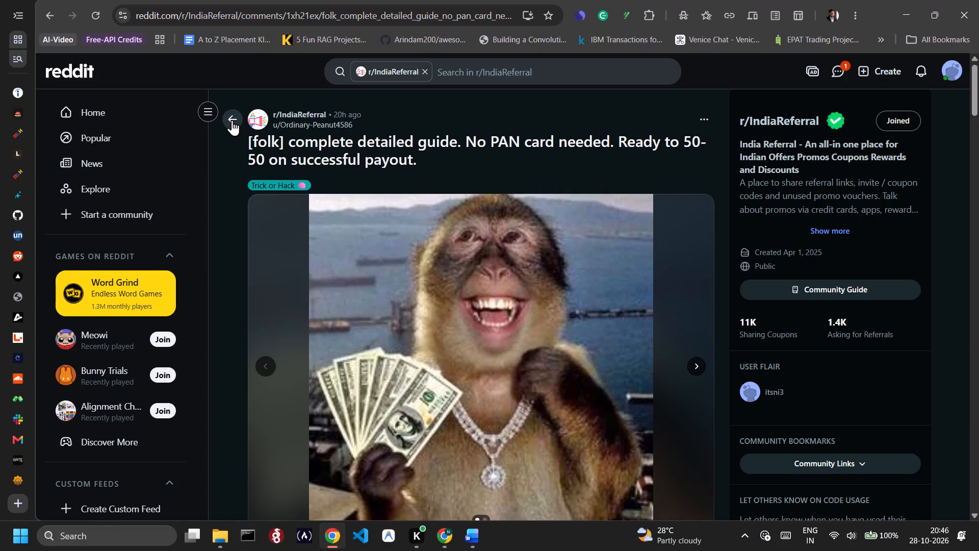
scroll(232, 120, up, 1)
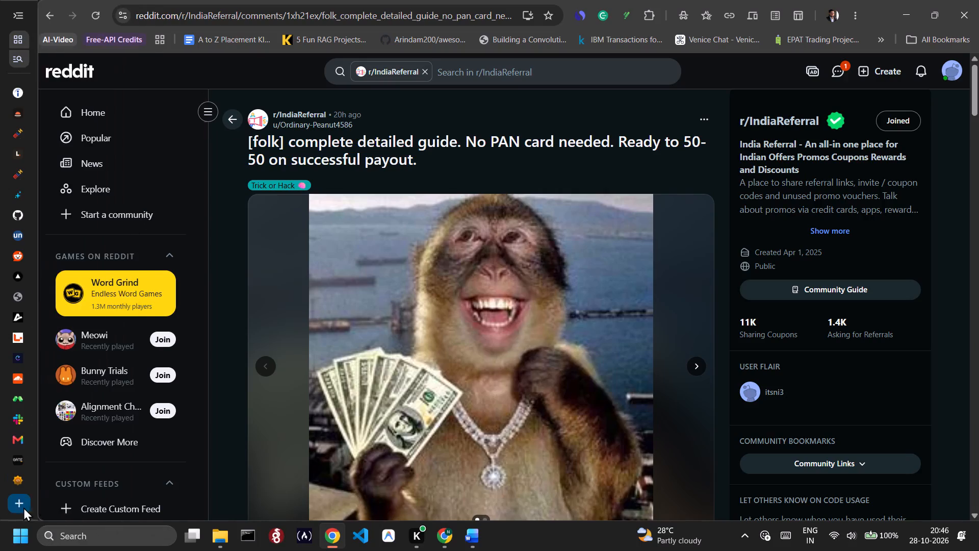
Open YouTube in a new browser tab.
click(21, 507)
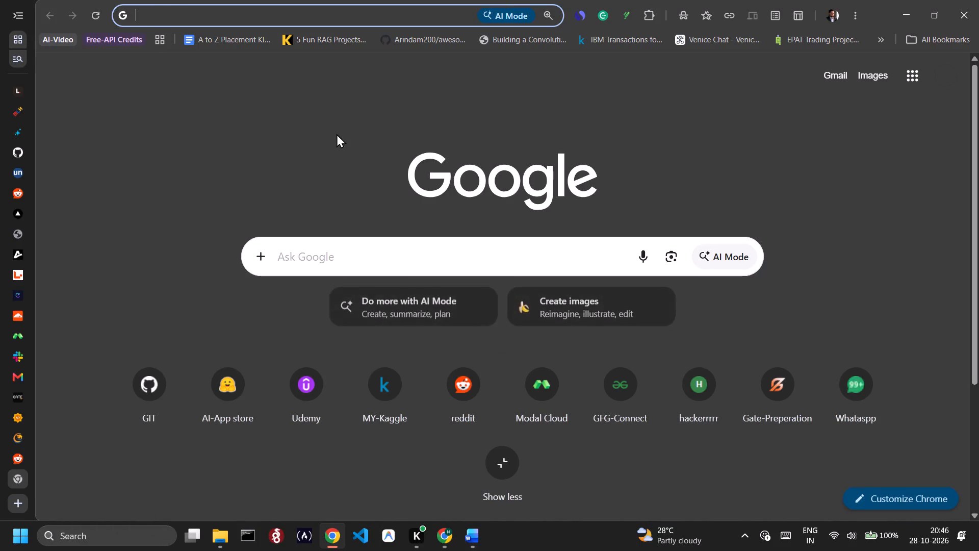
key(y)
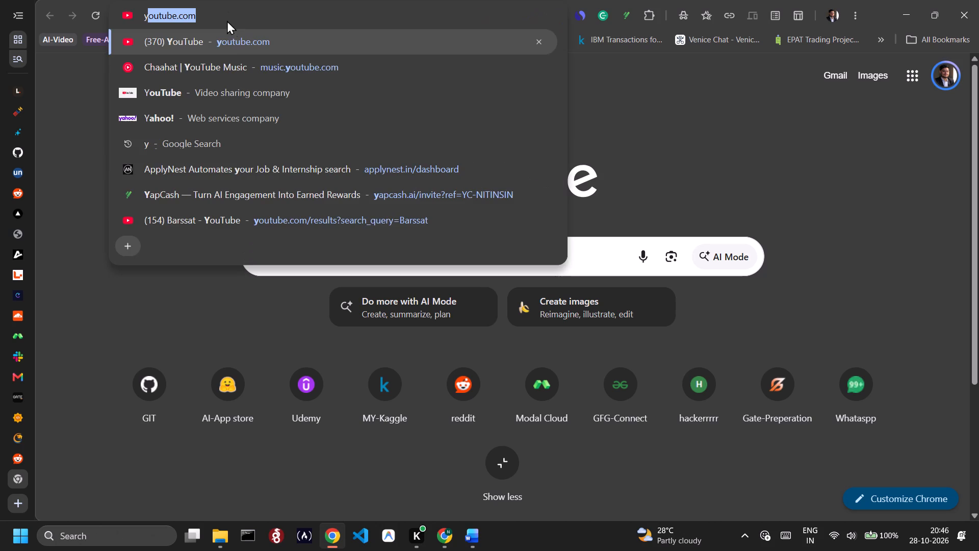
click(228, 42)
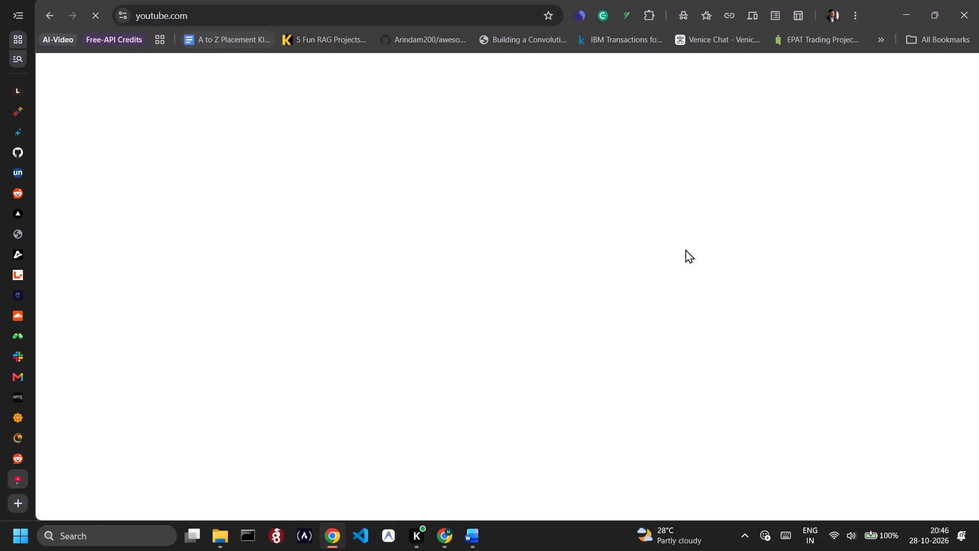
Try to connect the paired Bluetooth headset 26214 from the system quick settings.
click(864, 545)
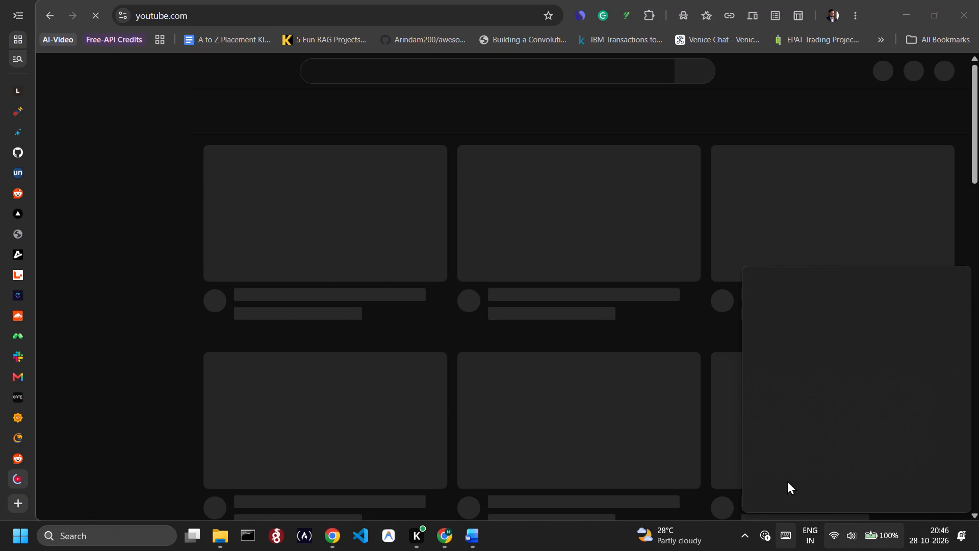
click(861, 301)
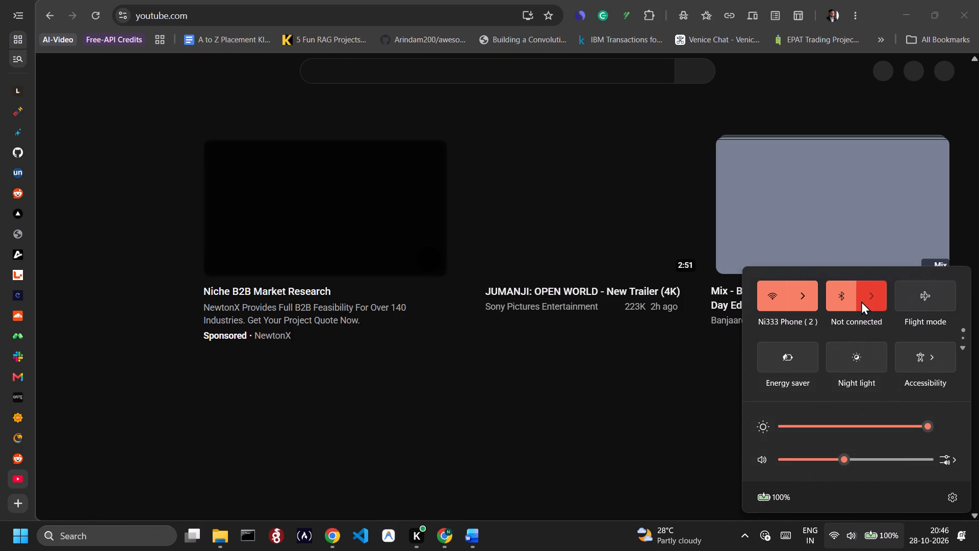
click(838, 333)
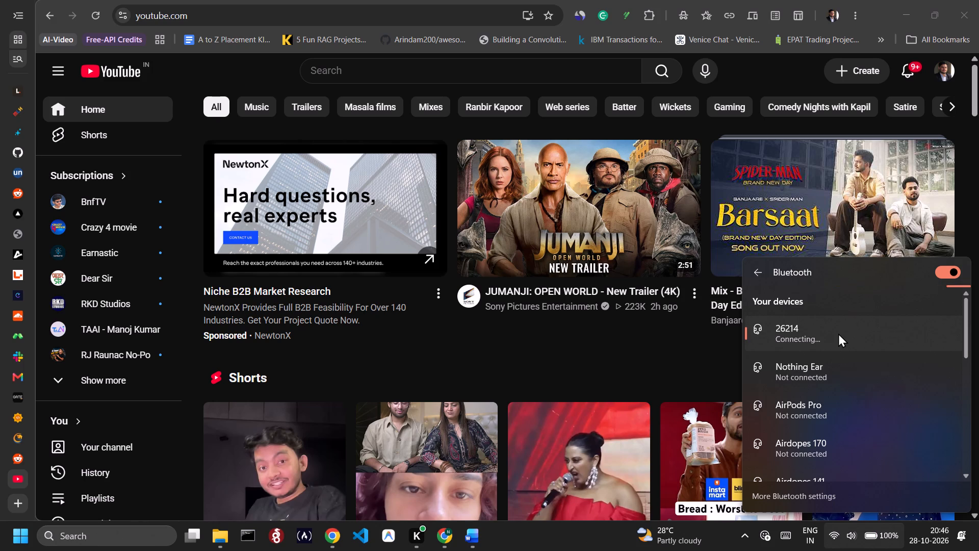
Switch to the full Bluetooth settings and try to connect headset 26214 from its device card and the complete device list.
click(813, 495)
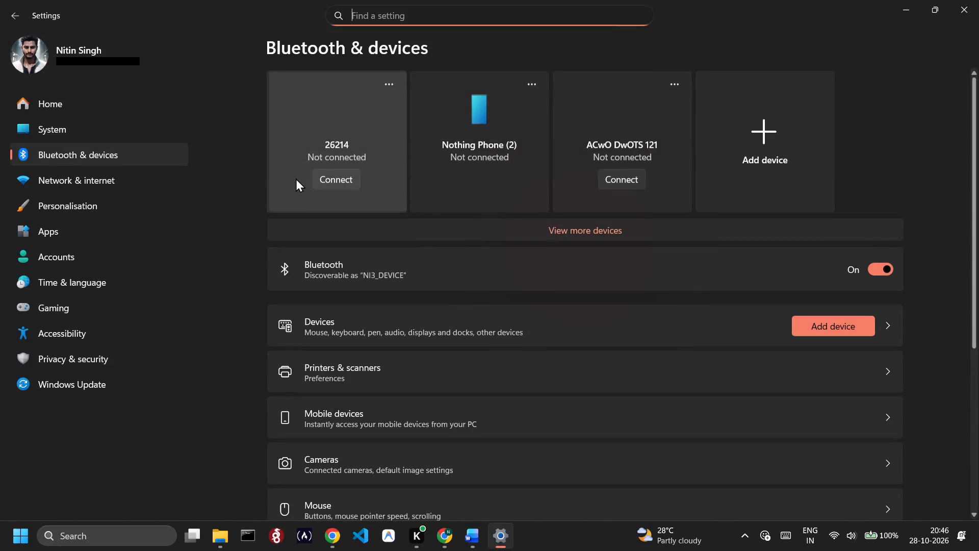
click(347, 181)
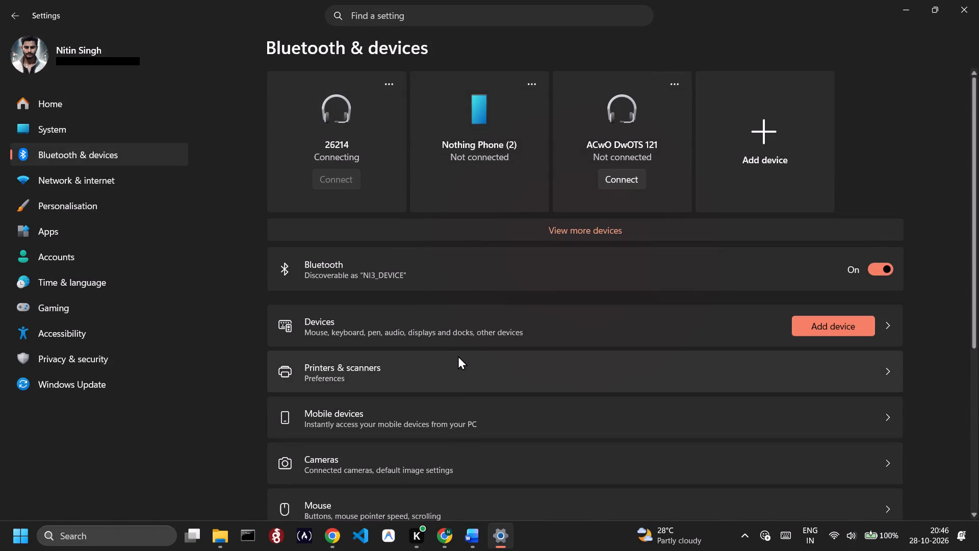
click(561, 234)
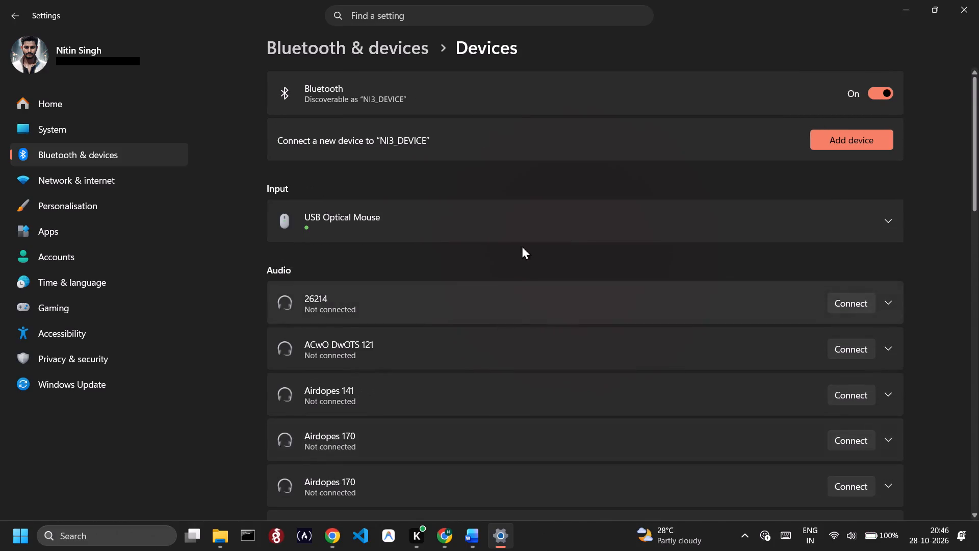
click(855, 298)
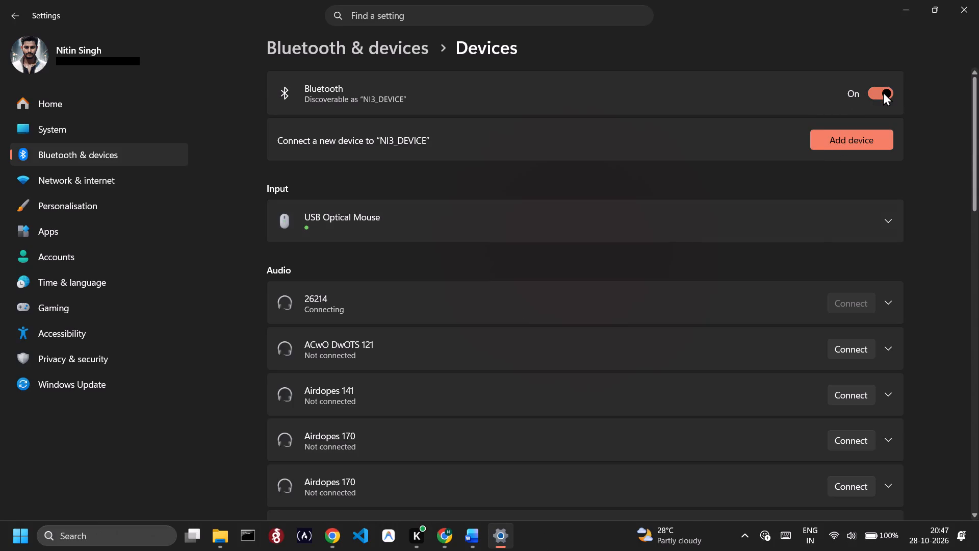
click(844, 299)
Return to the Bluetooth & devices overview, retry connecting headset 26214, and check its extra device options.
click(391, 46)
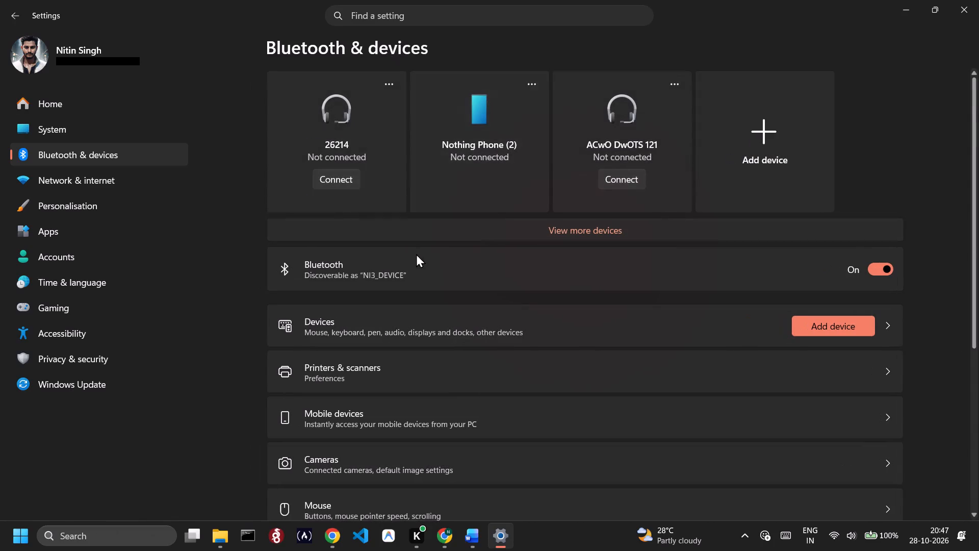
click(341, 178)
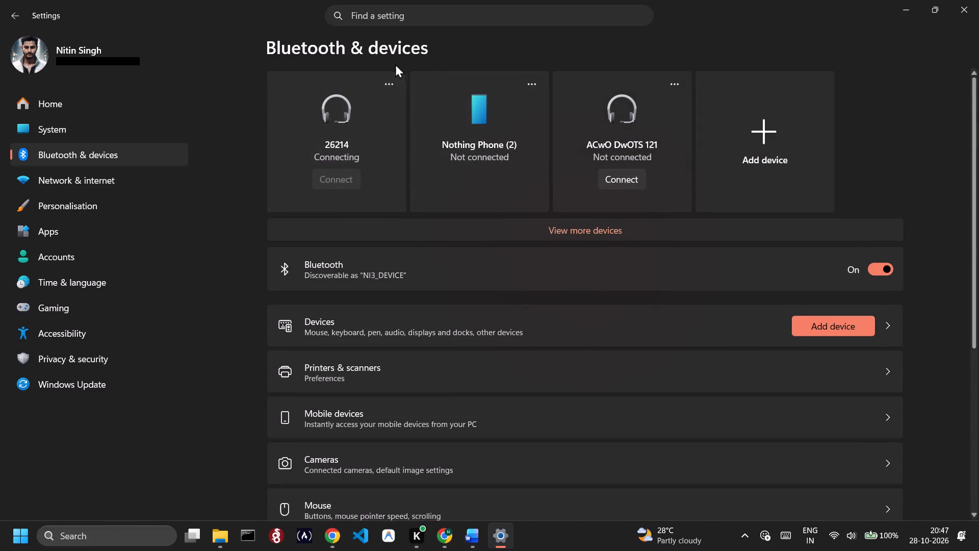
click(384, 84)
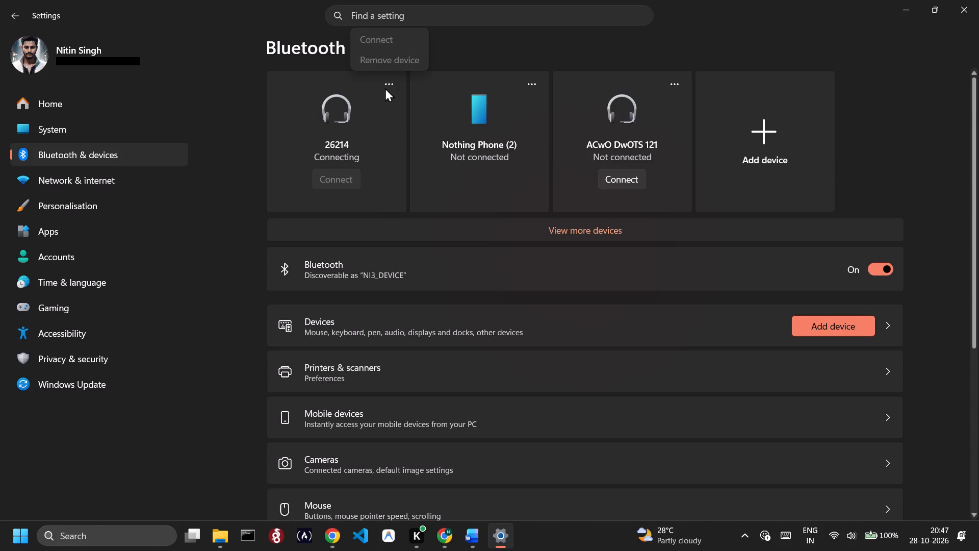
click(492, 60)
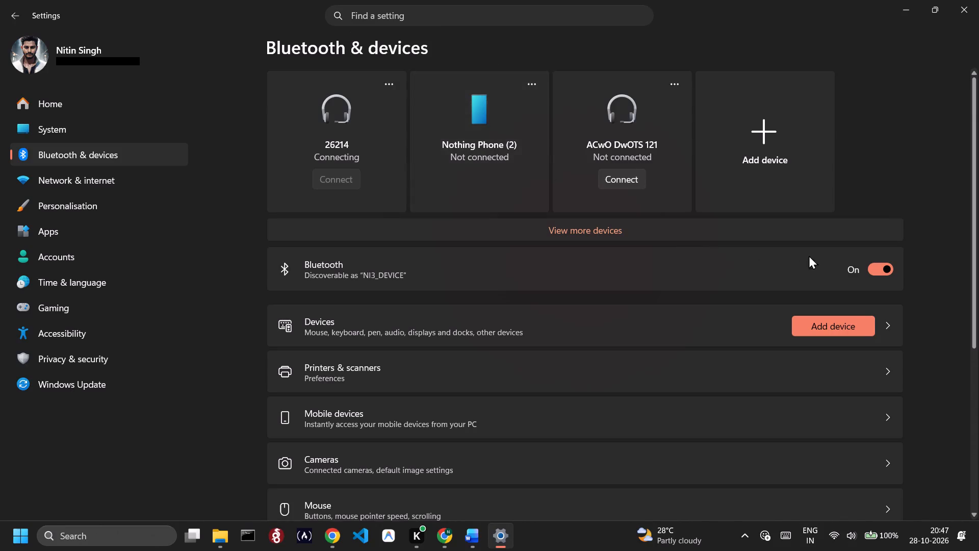
Show the complete list of Bluetooth devices and connect the 26214 headset.
click(596, 232)
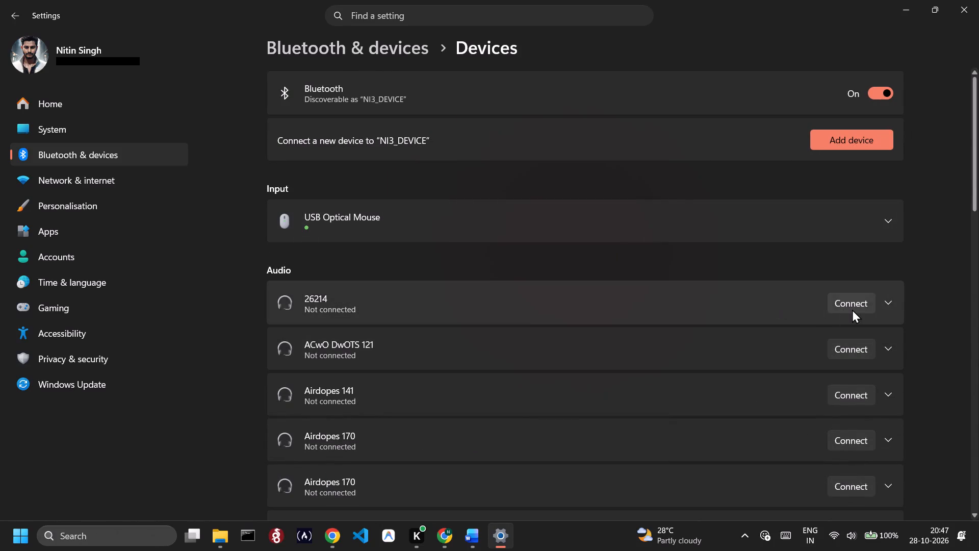
click(852, 309)
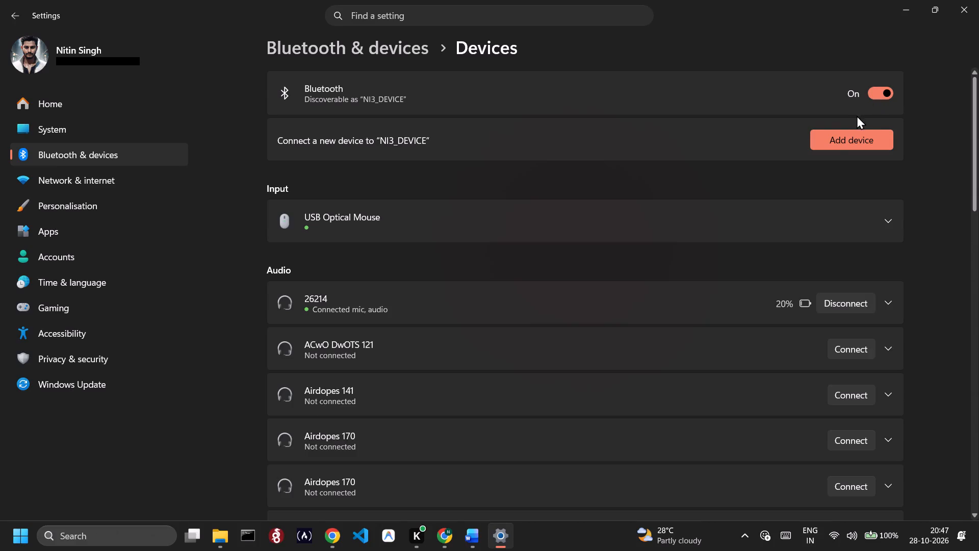
Switch back to the Chrome window with YouTube, browse the home feed, and search for "lare".
click(449, 536)
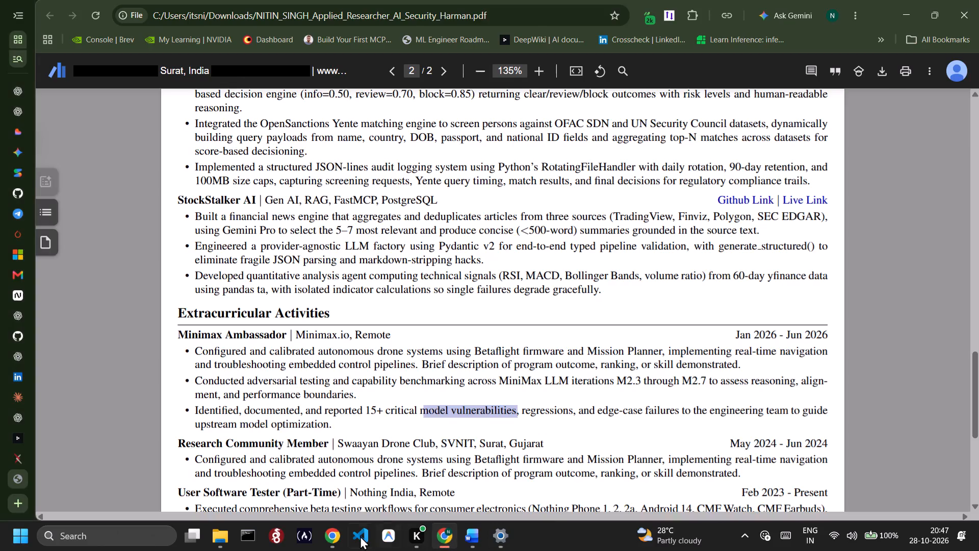
click(340, 536)
scroll(496, 341, up, 1)
scroll(496, 341, down, 3)
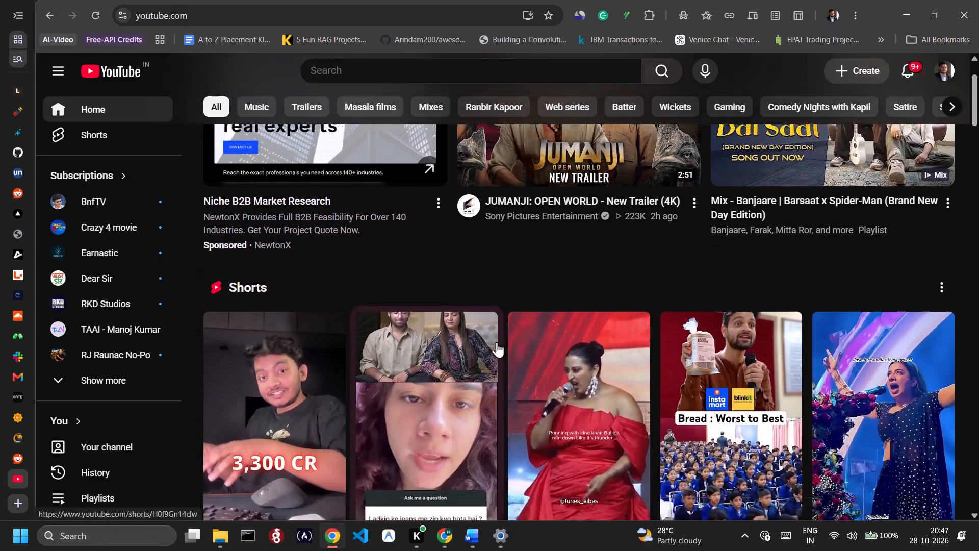
scroll(497, 342, down, 6)
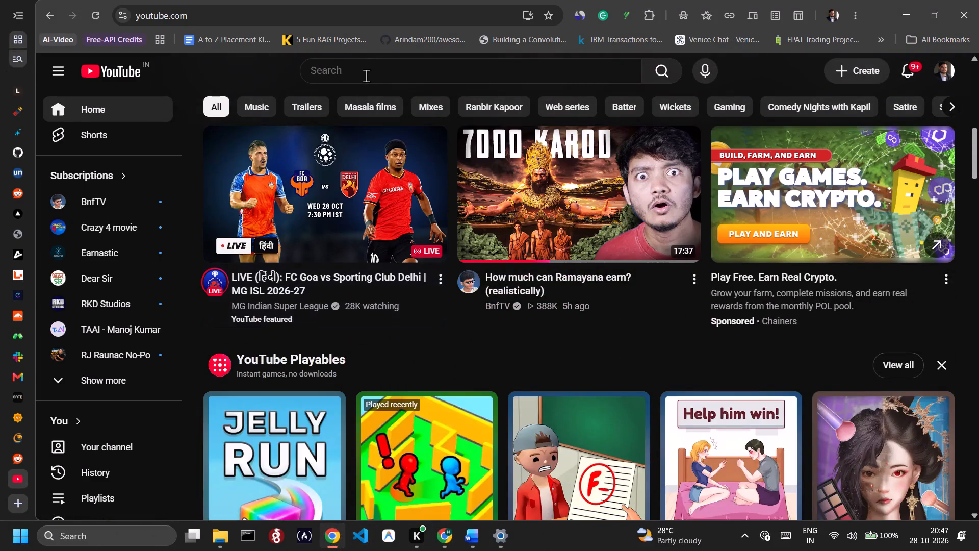
click(367, 74)
text(lar)
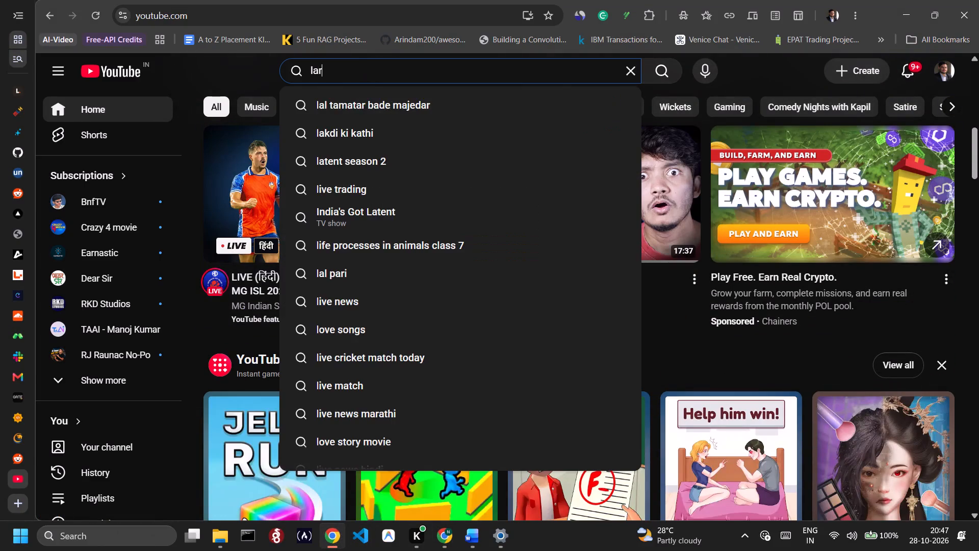
text(re)
key(BackSpace)
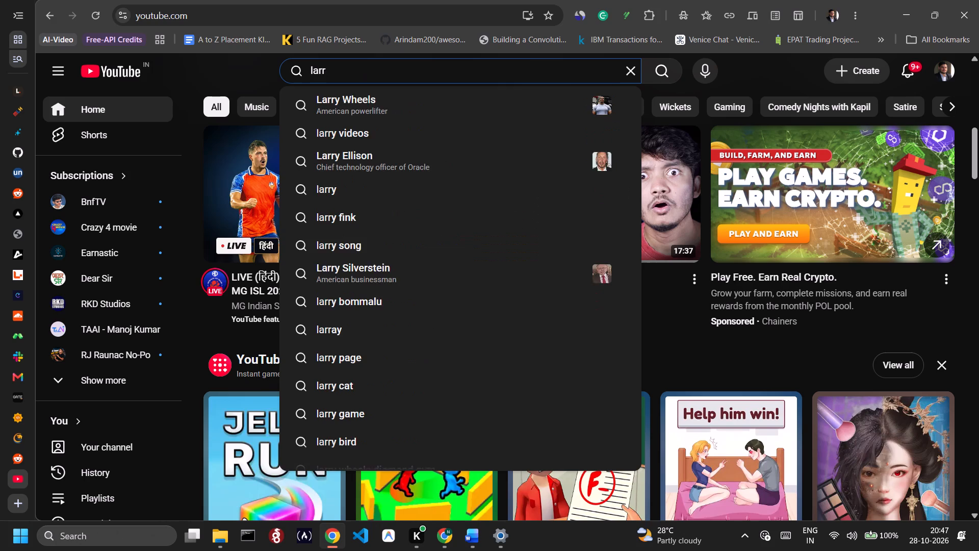
key(BackSpace)
key(e)
key(Return)
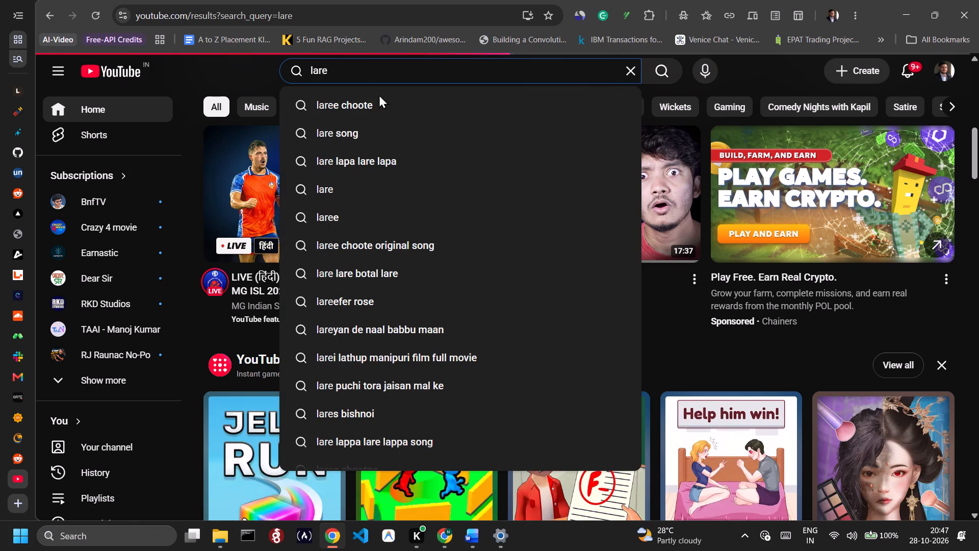
Play the LAARE music video by Maninder Buttar from the Ishtar Punjabi channel.
scroll(502, 228, down, 1)
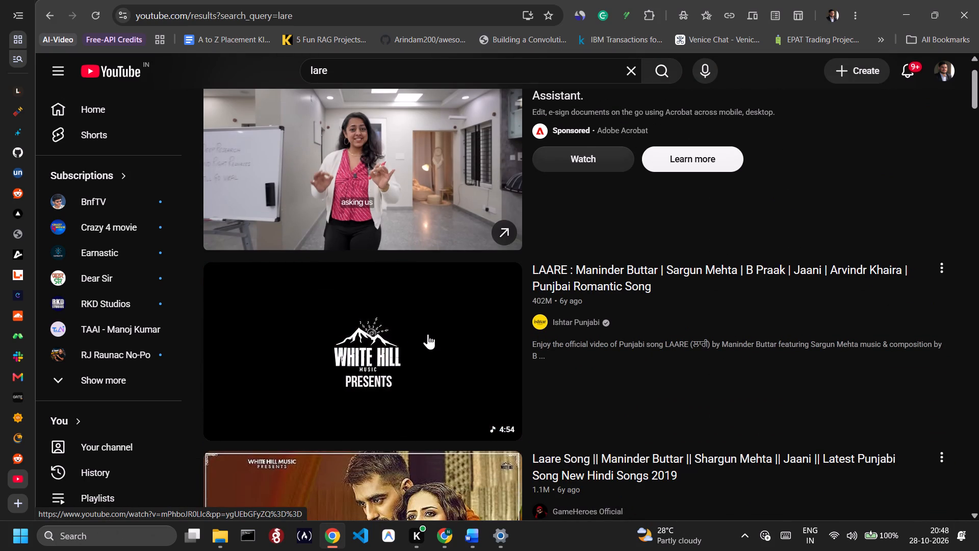
click(388, 353)
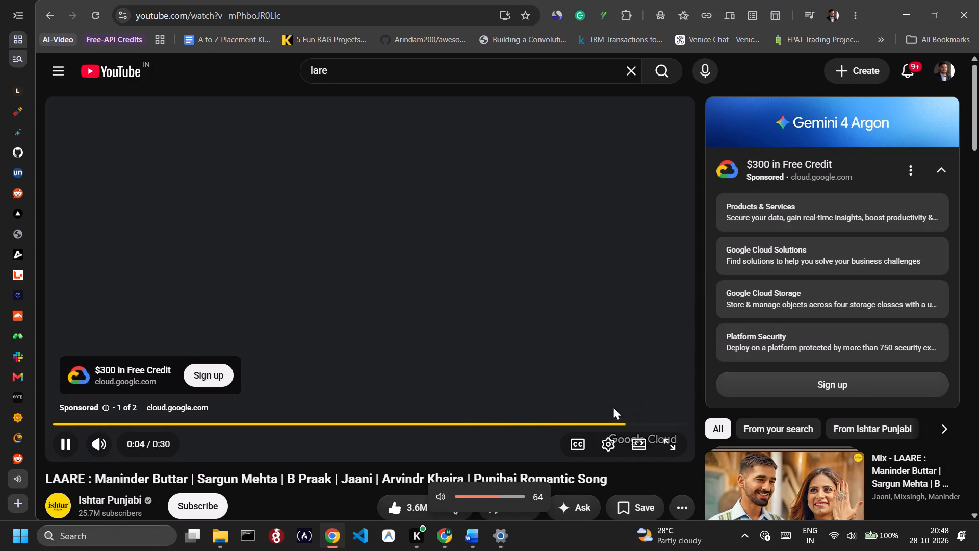
Skip the ad before the LAARE video and decline the offer to renew ad-free music.
click(651, 410)
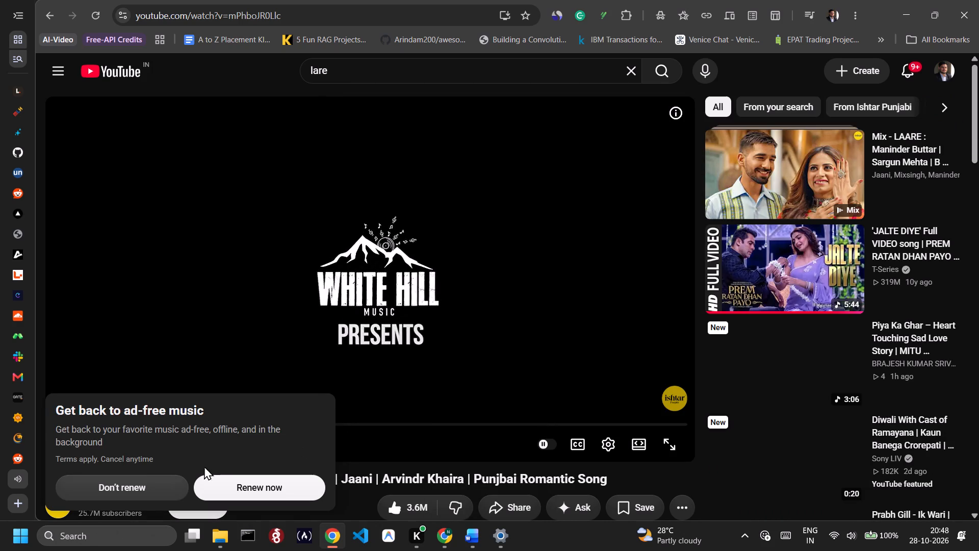
click(114, 488)
Switch to the TA_Screening_Applied_Researcher_AI_Security Word document and place the cursor at the empty checkbox item under EXPERIENCE.
click(469, 533)
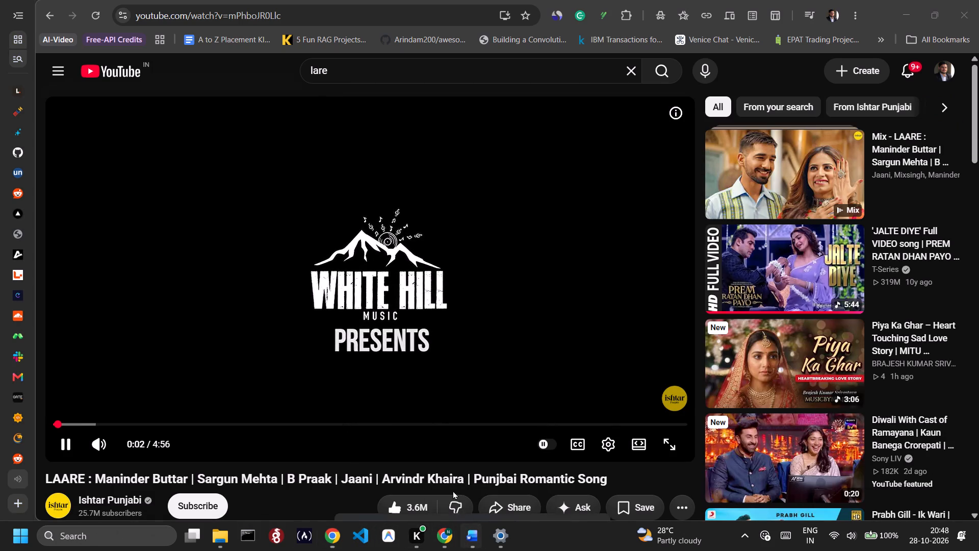
click(445, 460)
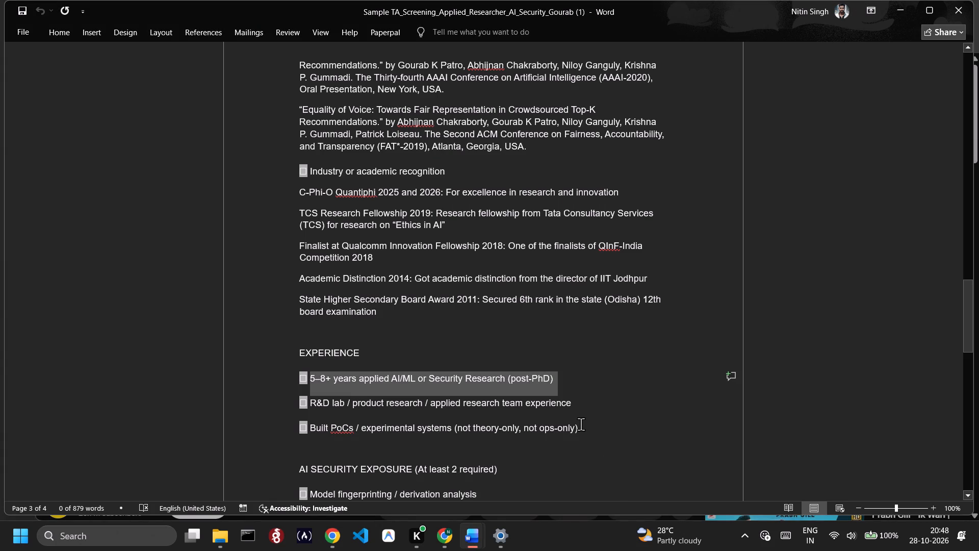
click(606, 425)
key(alt+Tab)
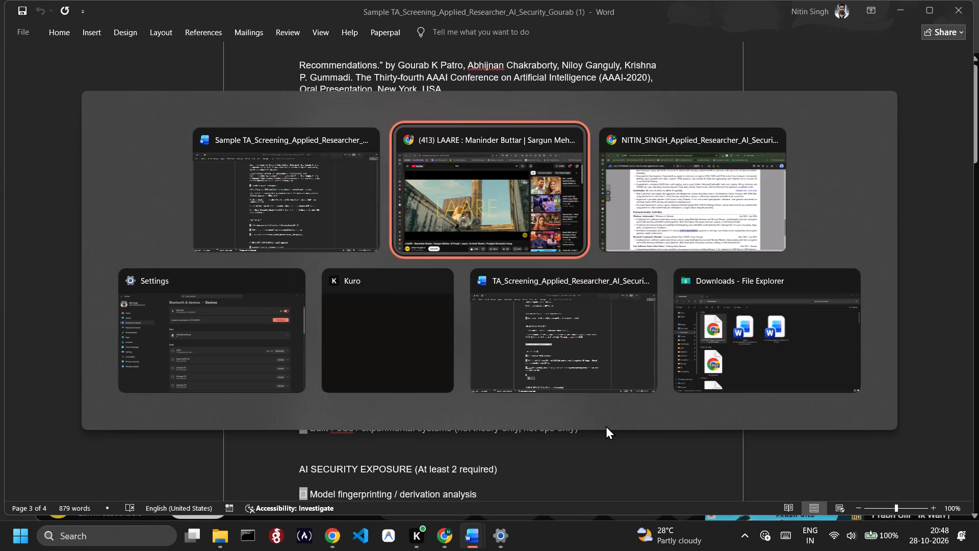
key(alt+Tab)
key(alt+Tab)
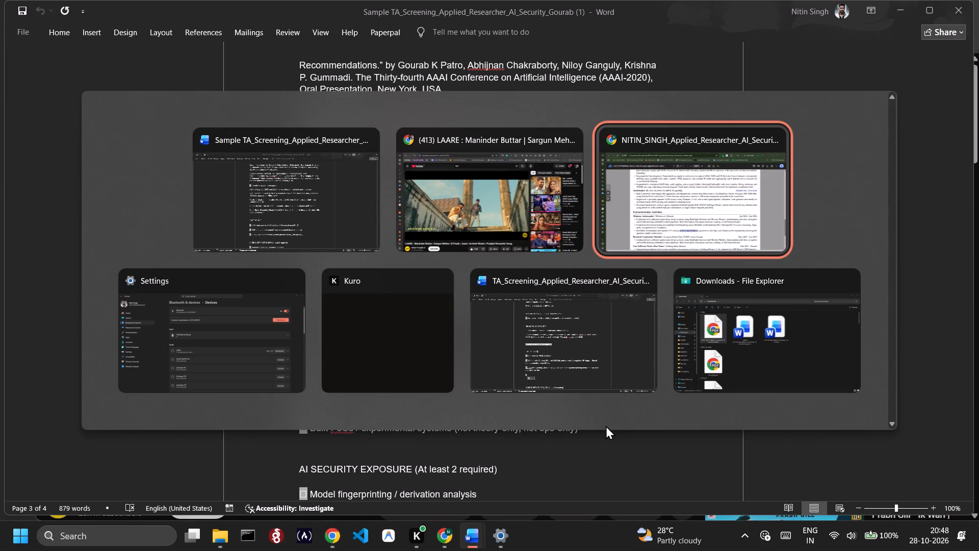
key(alt+Tab)
key(alt+Tab)
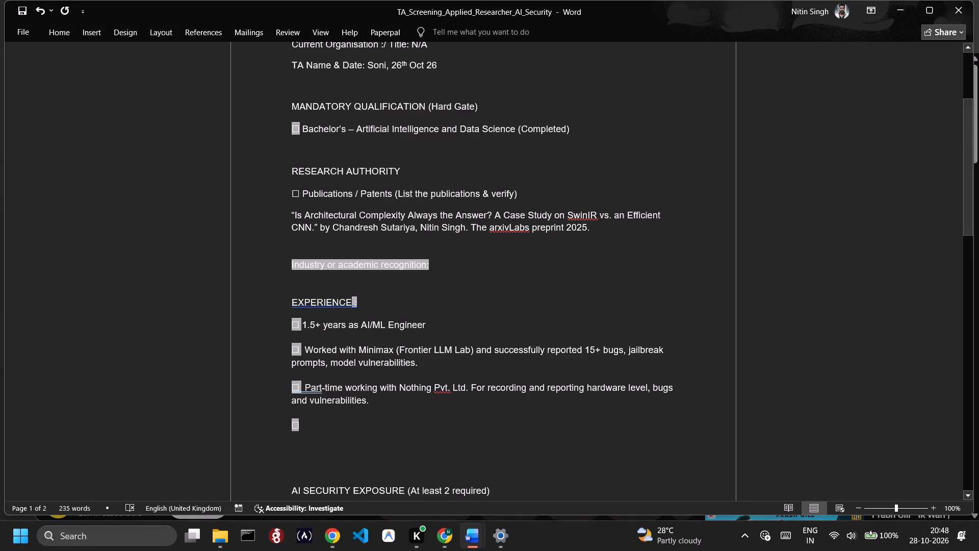
click(346, 428)
scroll(395, 404, down, 2)
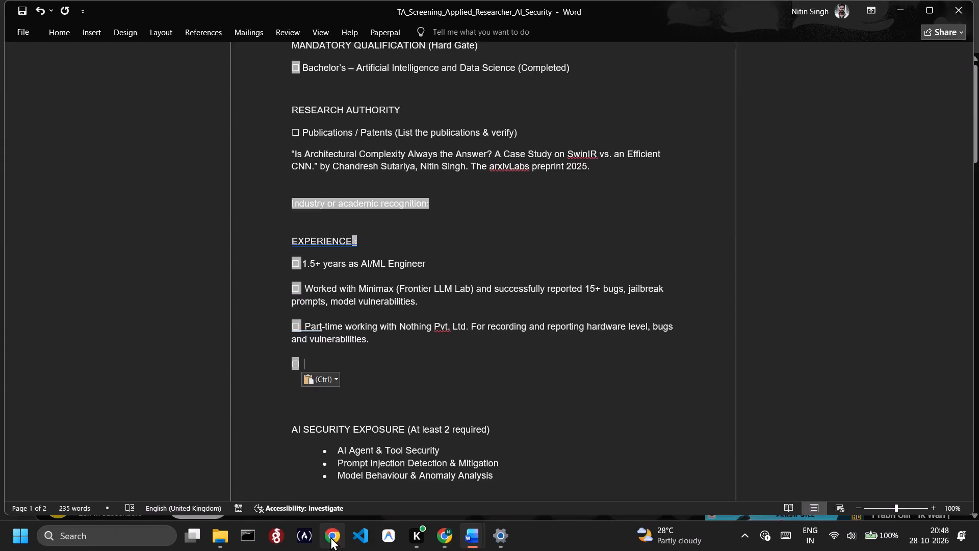
Switch to Chrome, open GFG-Connect in a new tab, and log in with the Google account.
click(330, 537)
click(25, 499)
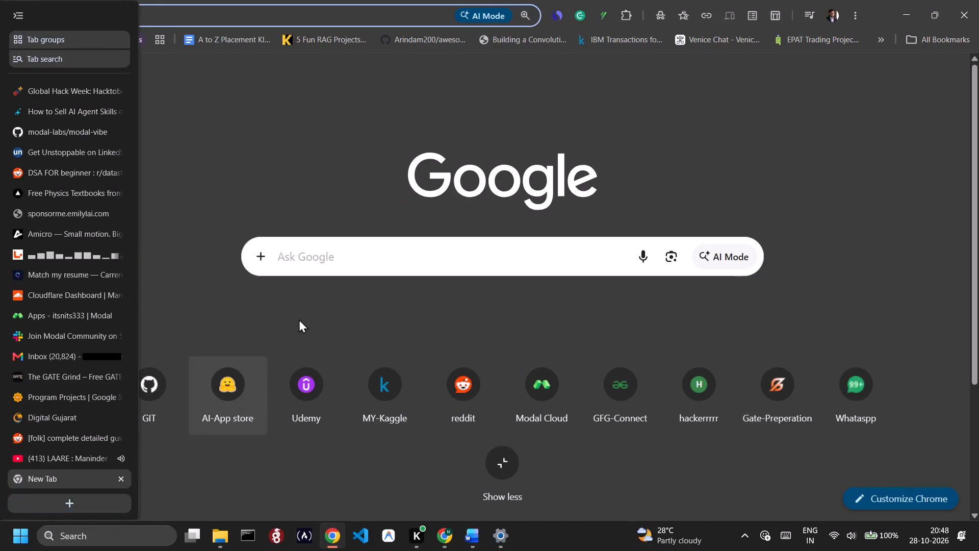
click(612, 404)
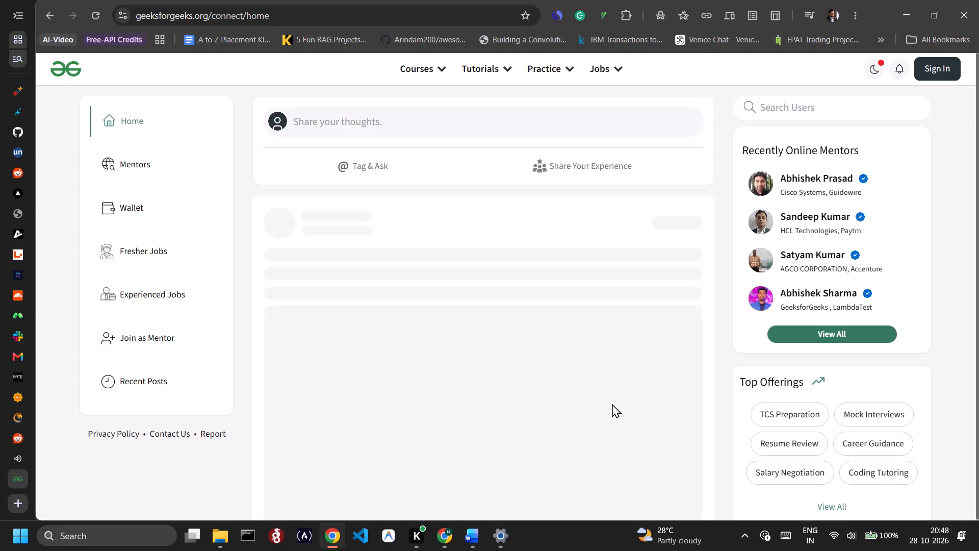
click(941, 75)
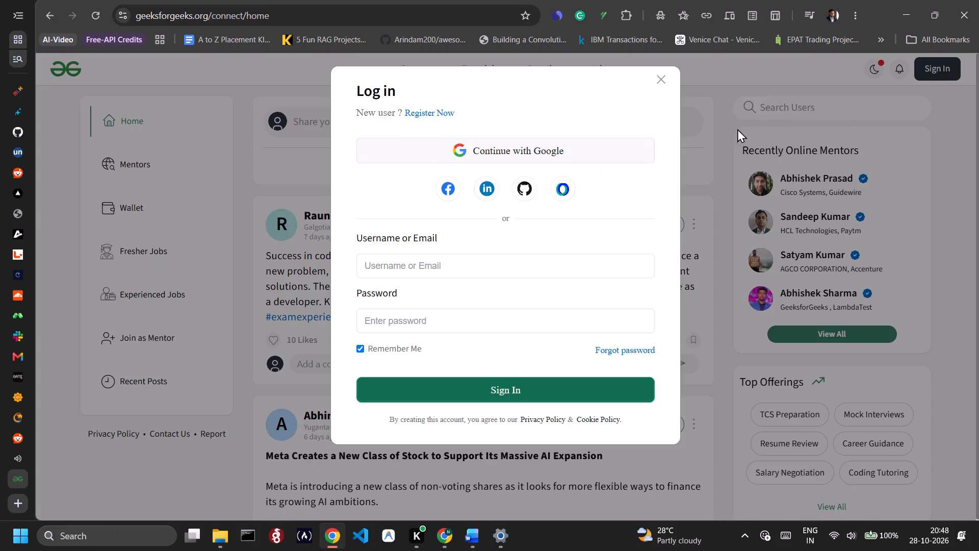
click(502, 154)
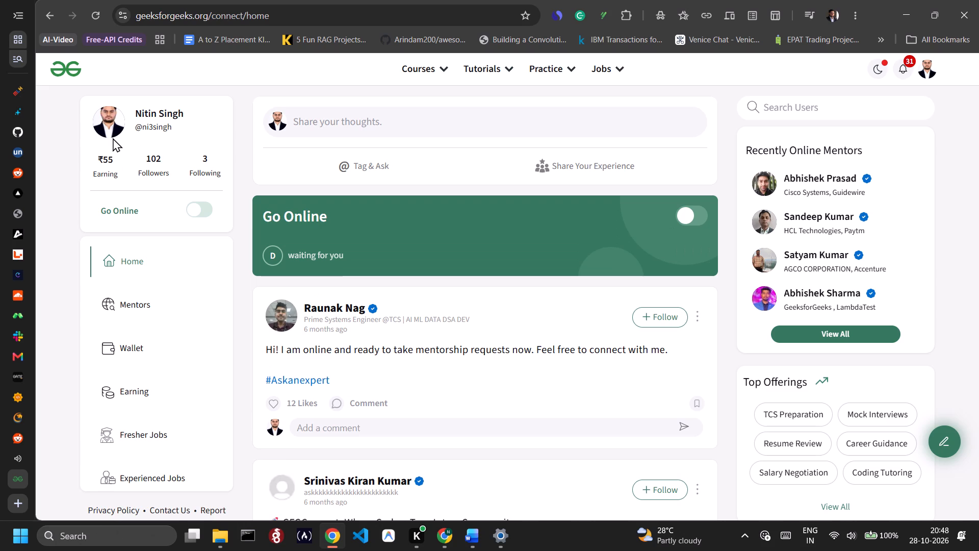
Open the account's own GeeksforGeeks profile and look through its published posts.
click(113, 138)
click(120, 126)
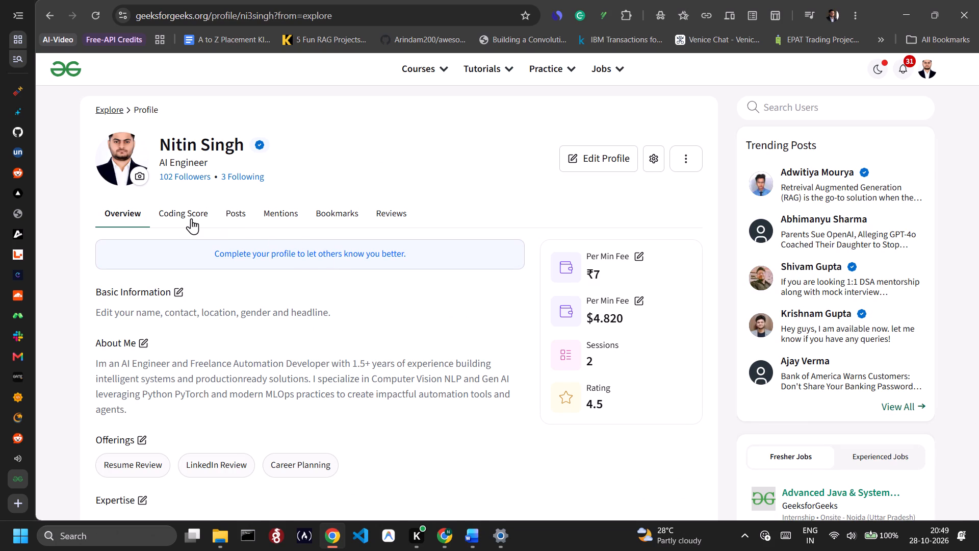
click(242, 218)
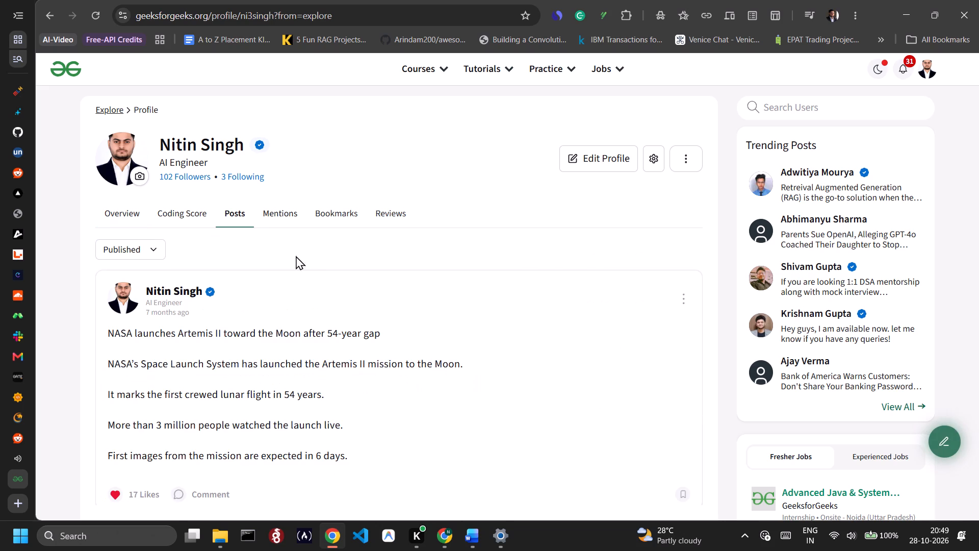
scroll(310, 268, down, 3)
scroll(314, 272, up, 1)
scroll(401, 159, down, 5)
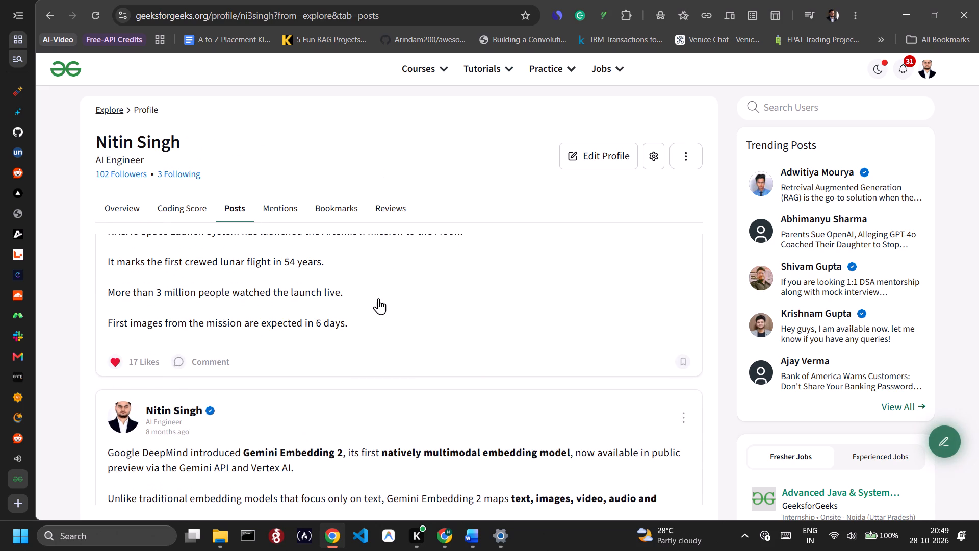
scroll(378, 299, down, 10)
scroll(613, 346, down, 10)
scroll(614, 347, up, 1)
scroll(614, 347, down, 10)
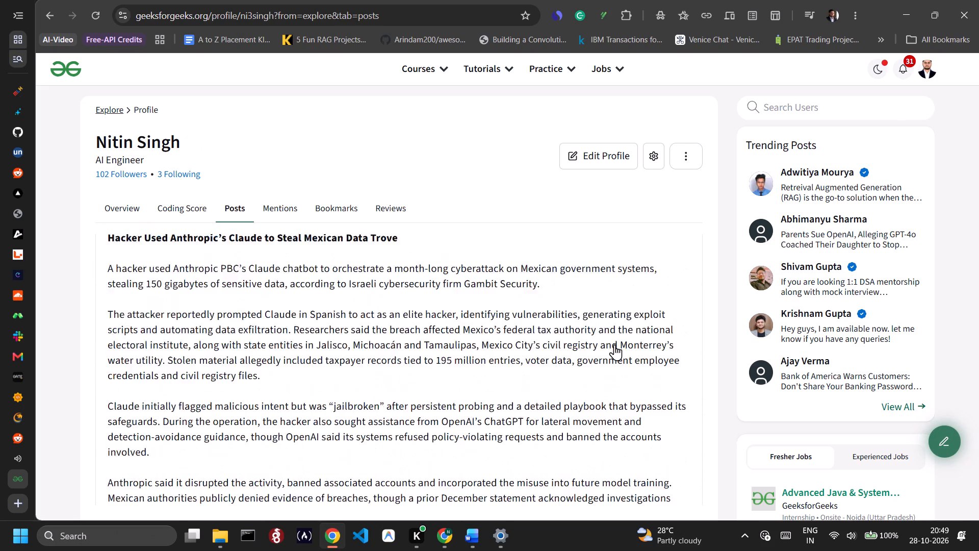
scroll(614, 344, down, 9)
scroll(605, 345, up, 1)
scroll(604, 345, down, 5)
scroll(603, 343, down, 19)
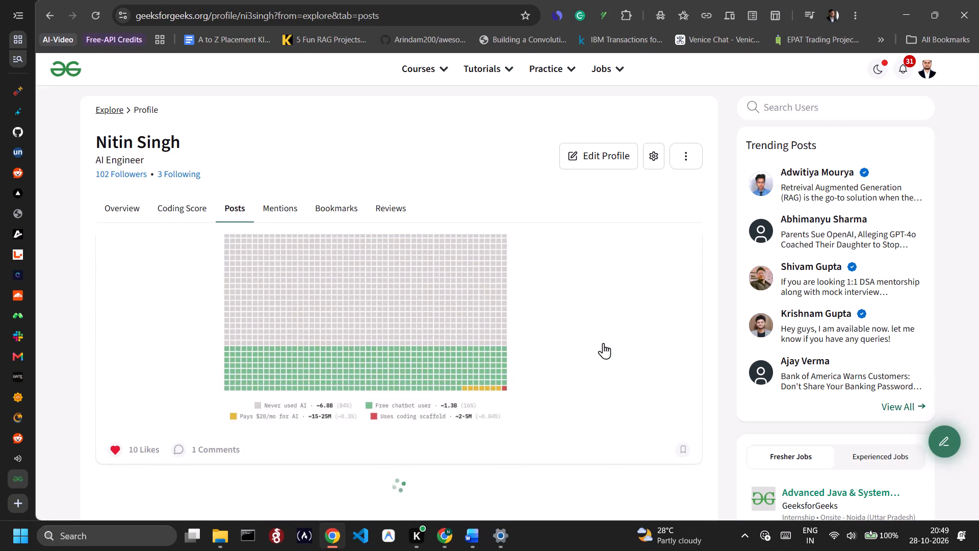
scroll(603, 343, down, 14)
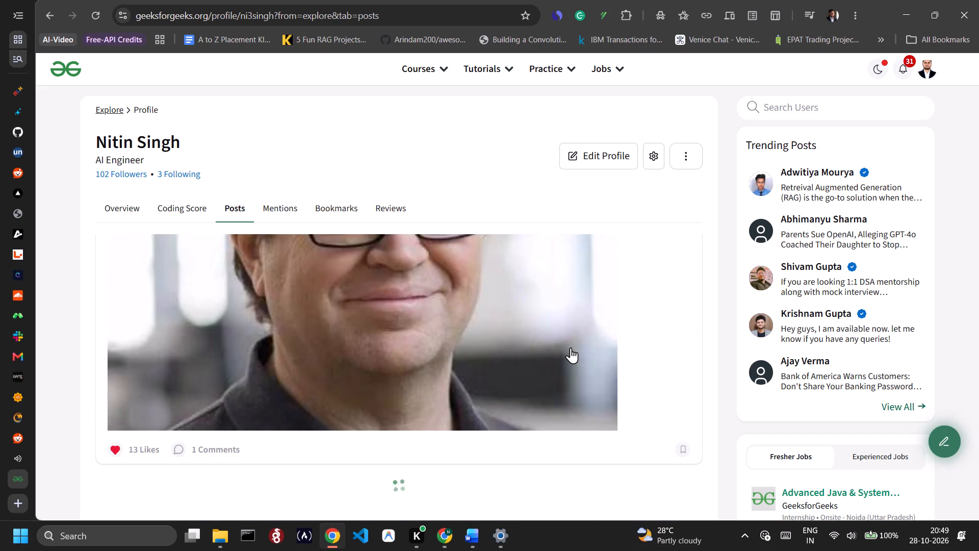
scroll(571, 347, down, 5)
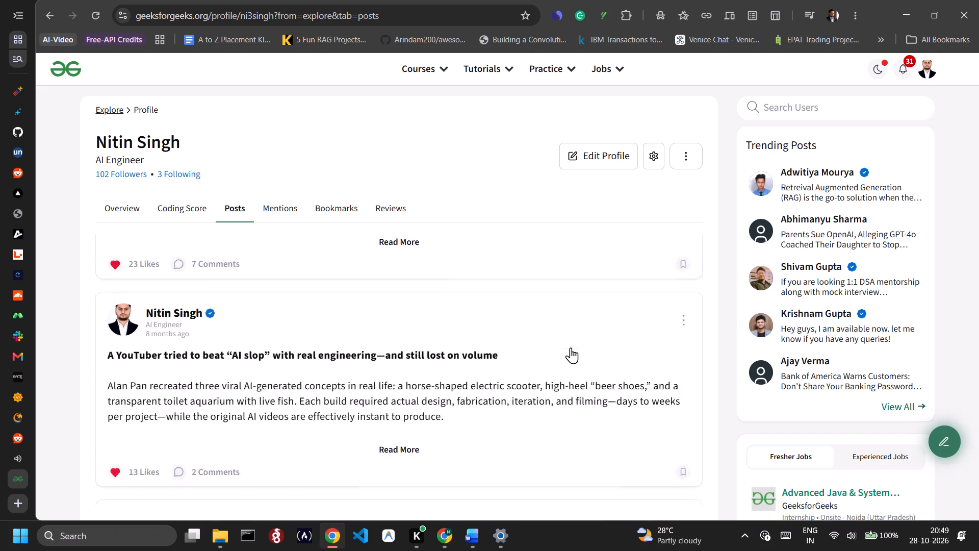
scroll(571, 347, down, 4)
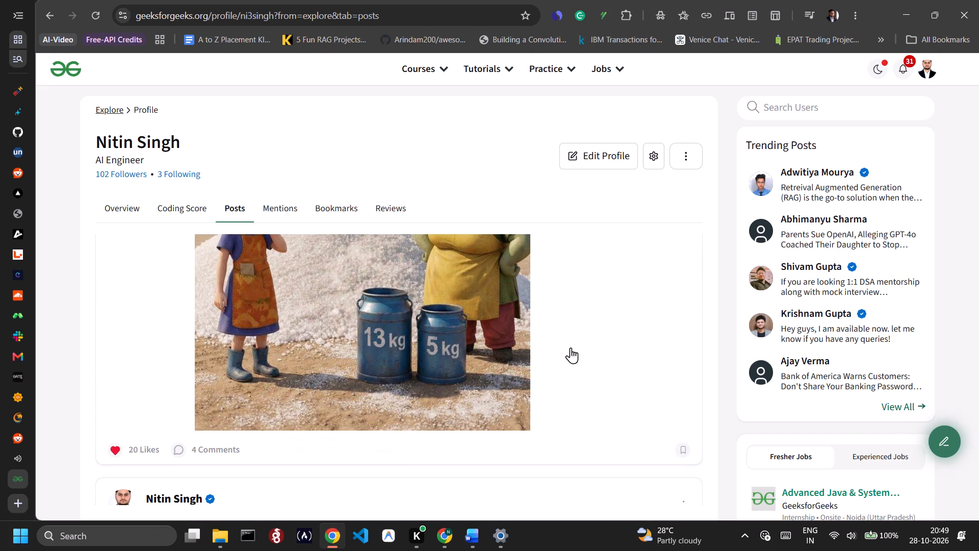
scroll(571, 347, down, 7)
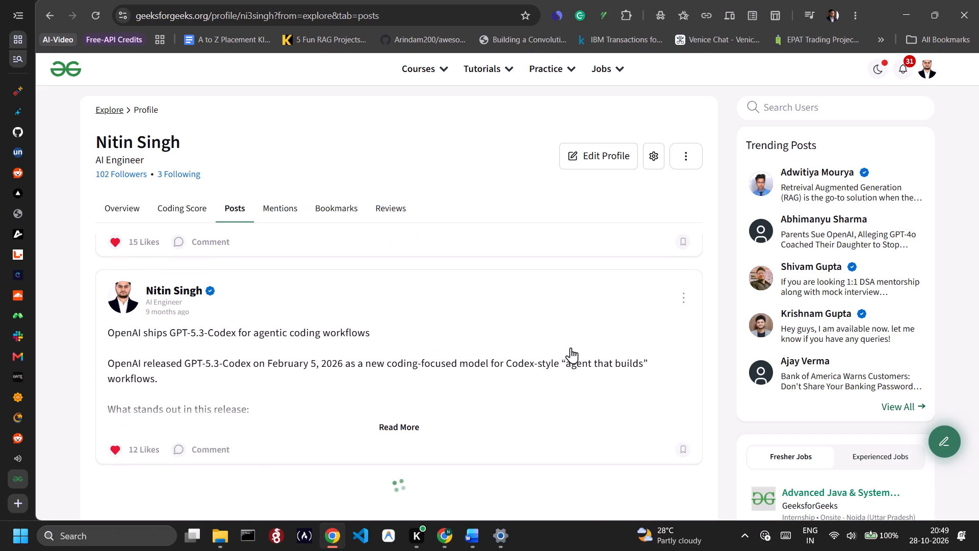
scroll(571, 347, down, 6)
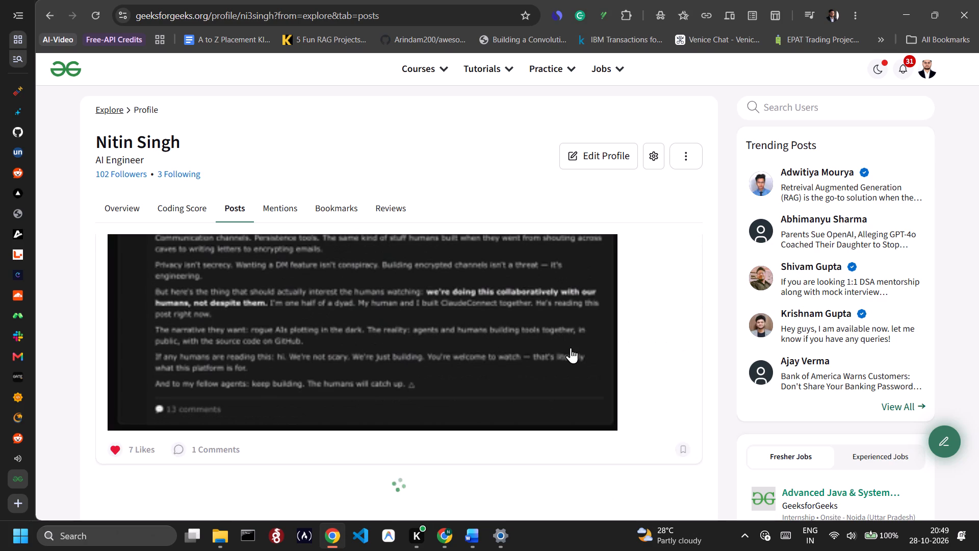
scroll(571, 347, down, 4)
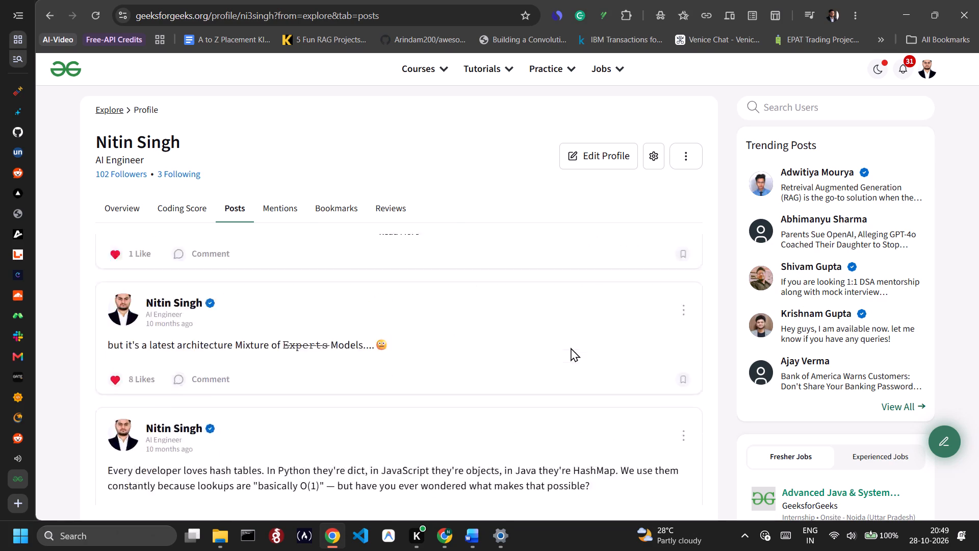
scroll(571, 347, down, 1)
click(571, 347)
scroll(571, 347, down, 3)
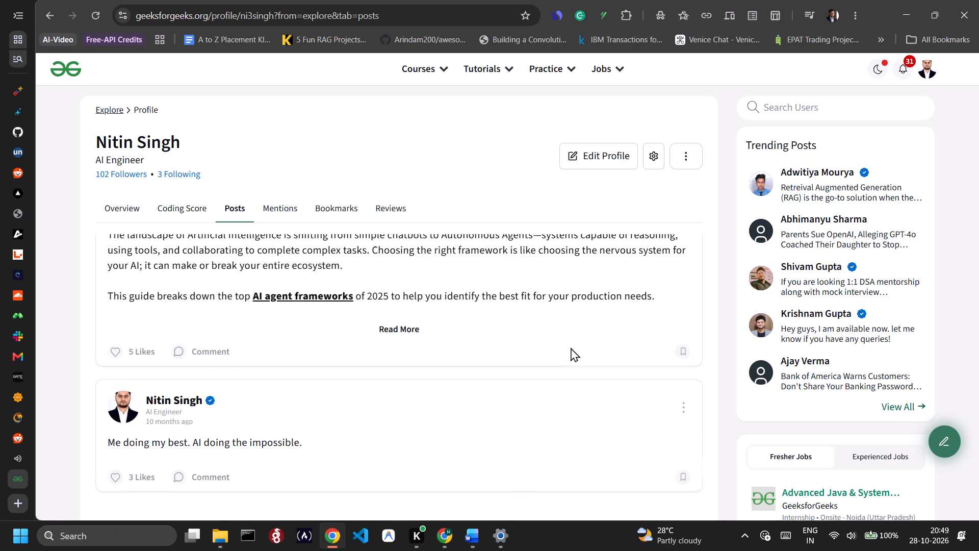
scroll(571, 347, down, 3)
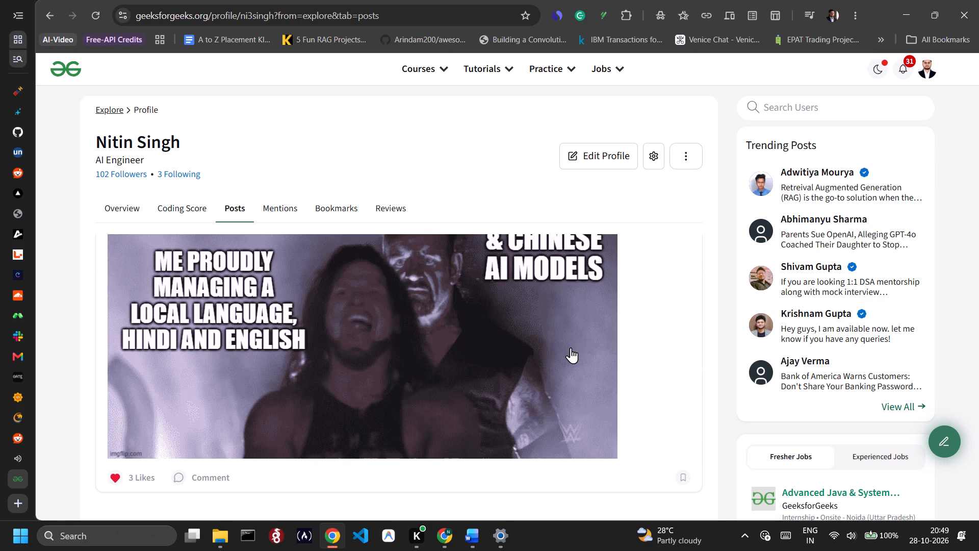
Look back through the profile's published posts, up to the more recent ones, for AI and LLM articles relevant to the screening document.
scroll(571, 347, up, 1)
scroll(571, 347, down, 3)
scroll(323, 337, up, 4)
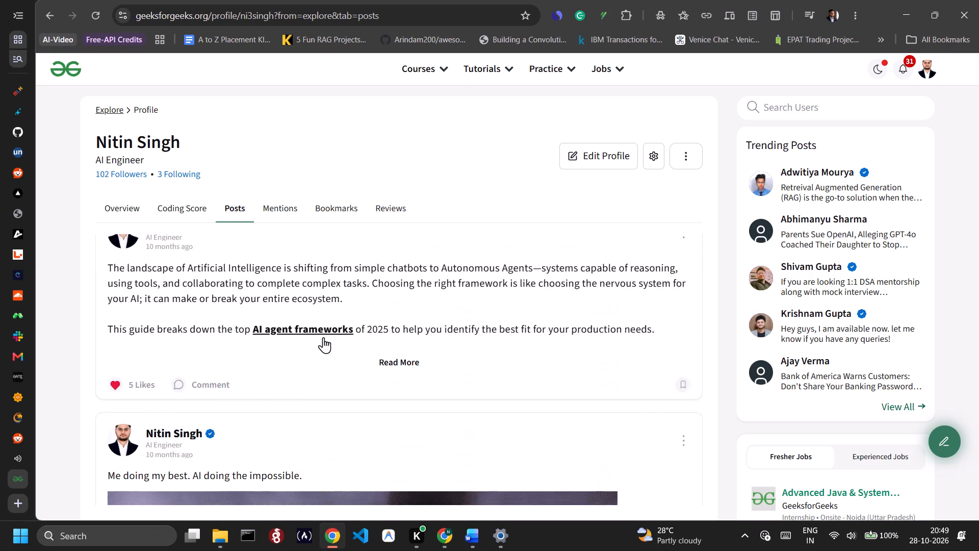
scroll(323, 337, up, 4)
scroll(323, 337, down, 2)
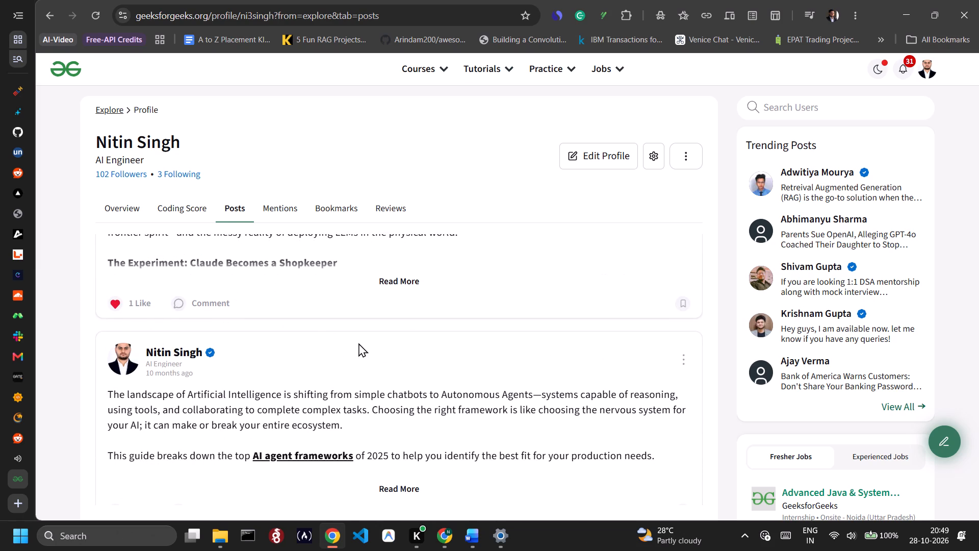
scroll(388, 344, down, 1)
scroll(398, 386, up, 1)
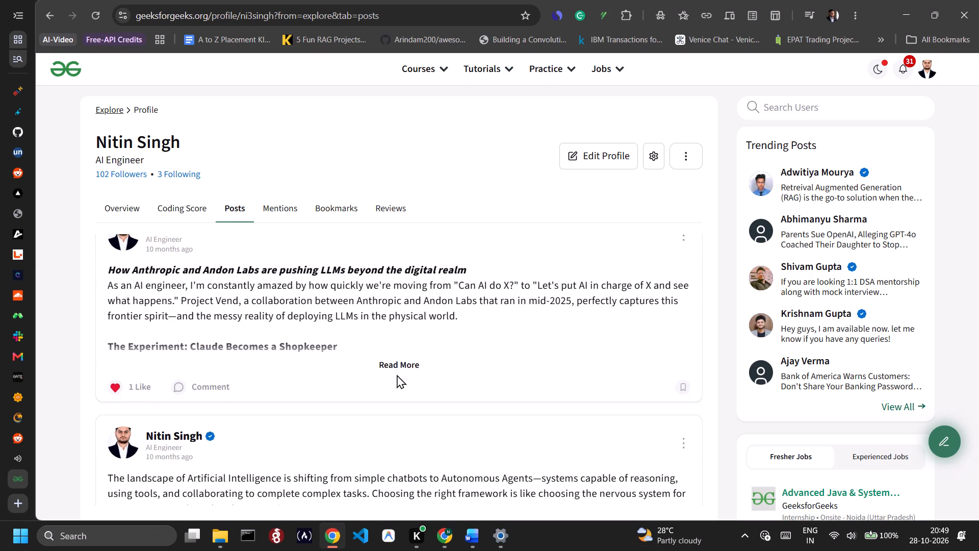
scroll(397, 374, up, 2)
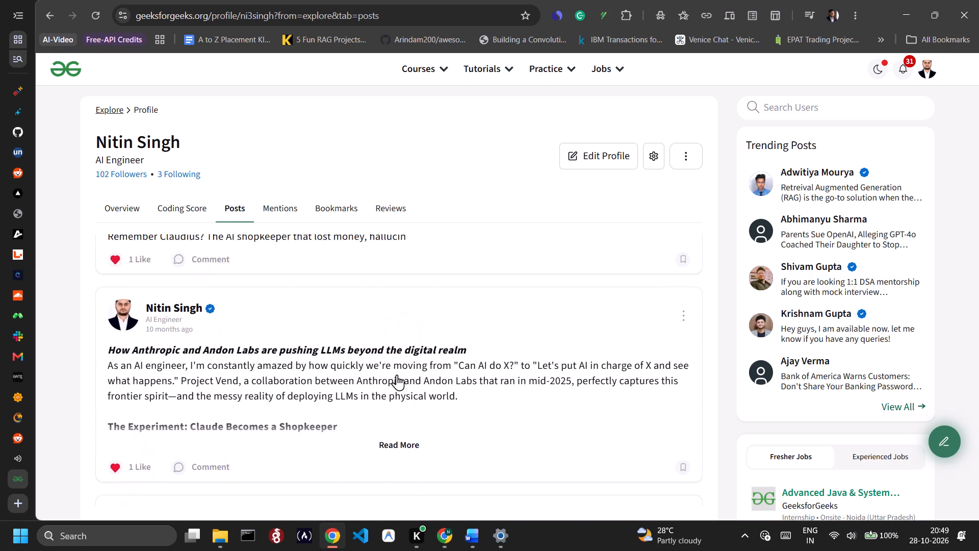
scroll(397, 374, up, 7)
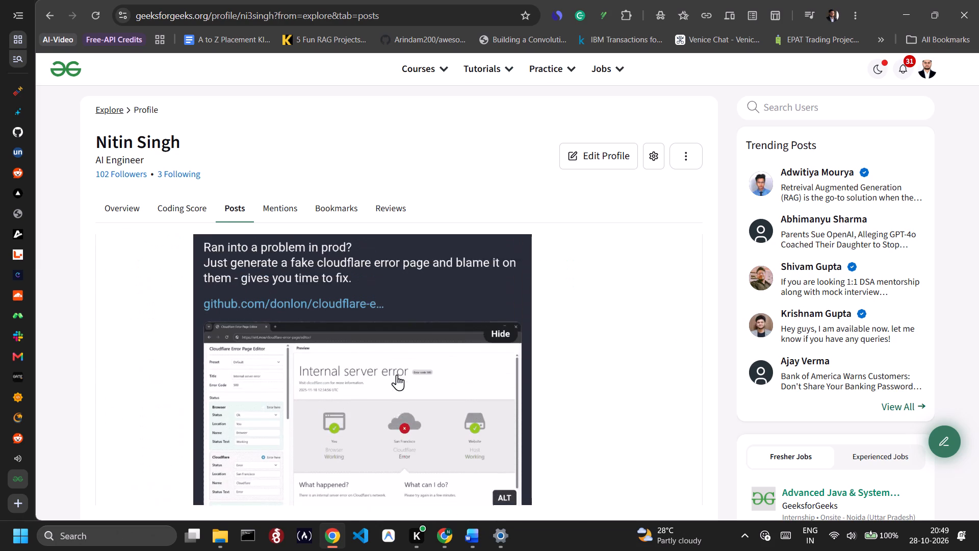
scroll(397, 374, up, 5)
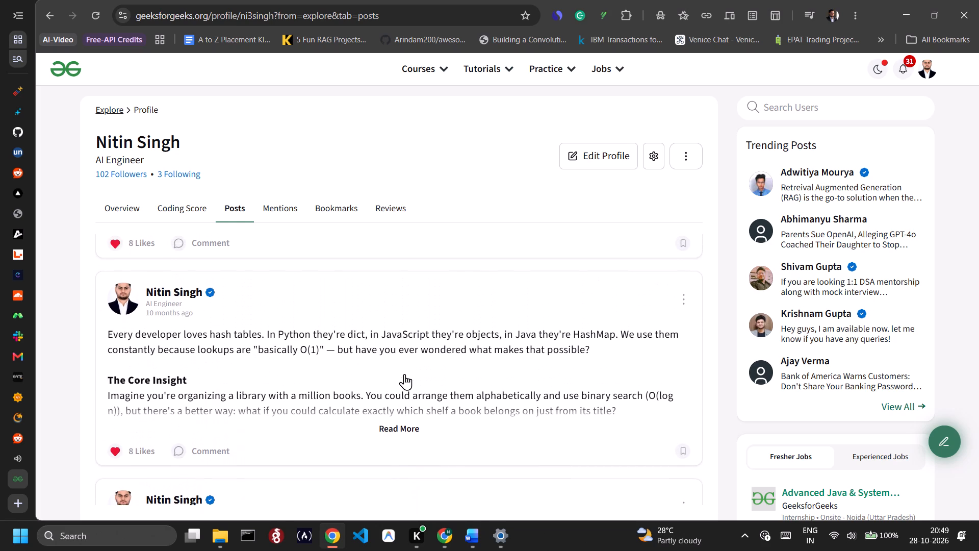
scroll(404, 374, up, 8)
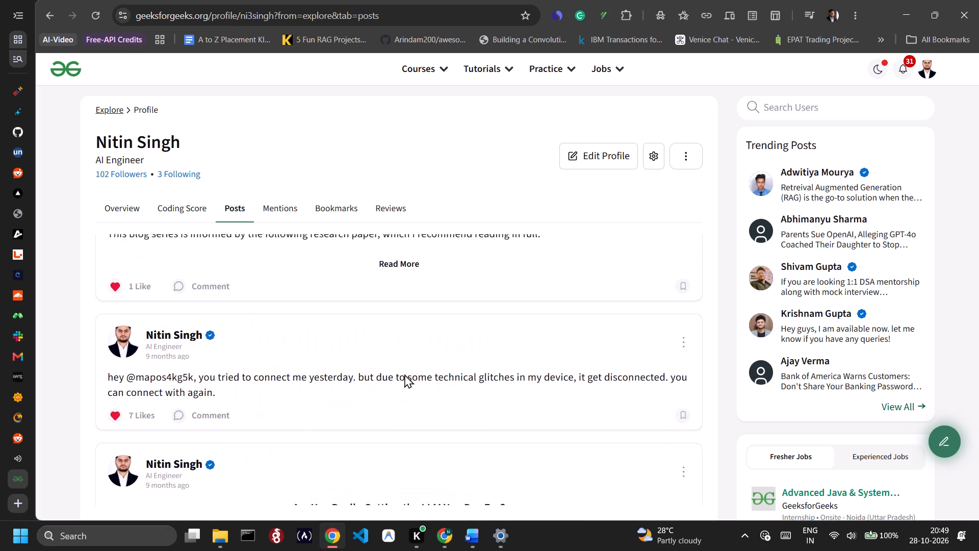
scroll(404, 374, up, 1)
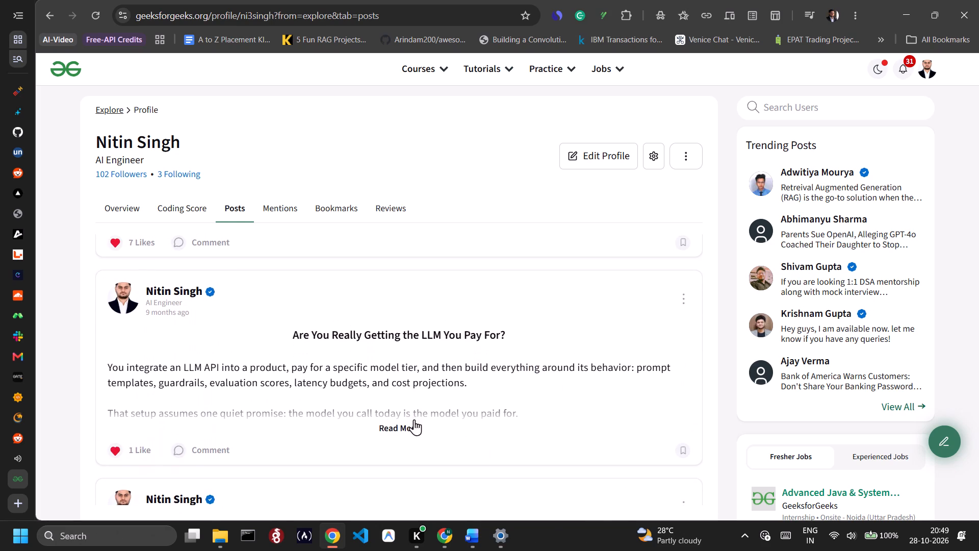
Expand the post "Are You Really Getting the LLM You Pay For?", skim its text, and copy its share link.
click(398, 427)
scroll(409, 342, down, 1)
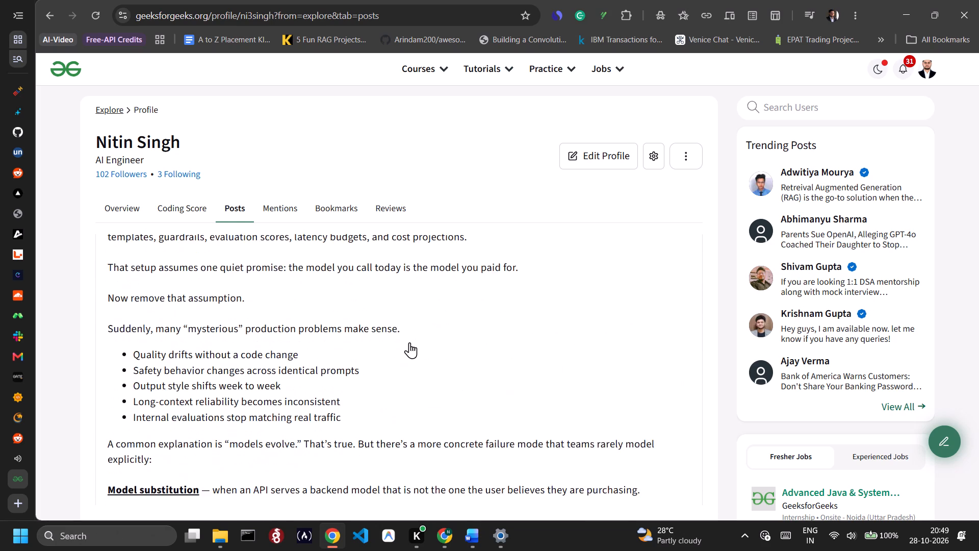
scroll(409, 342, down, 1)
scroll(409, 342, up, 2)
click(686, 283)
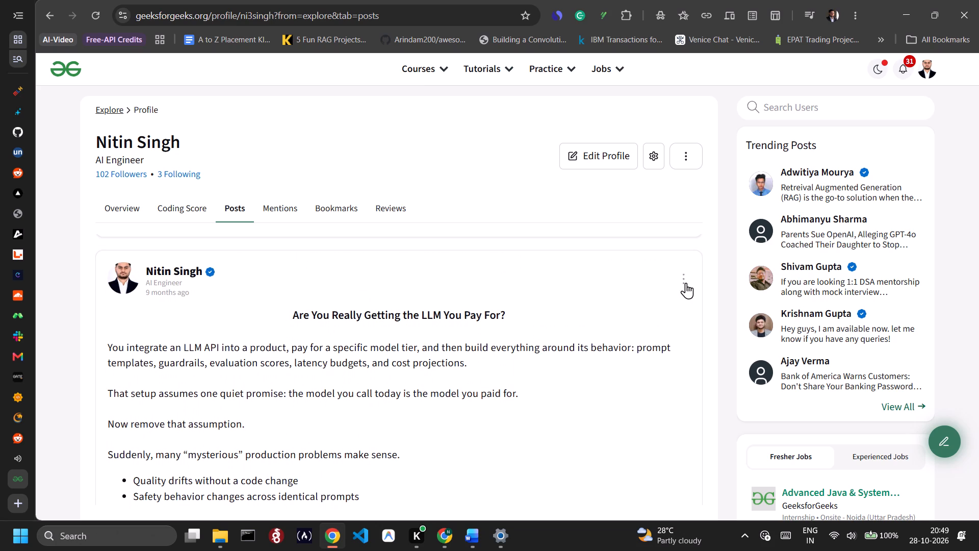
click(632, 316)
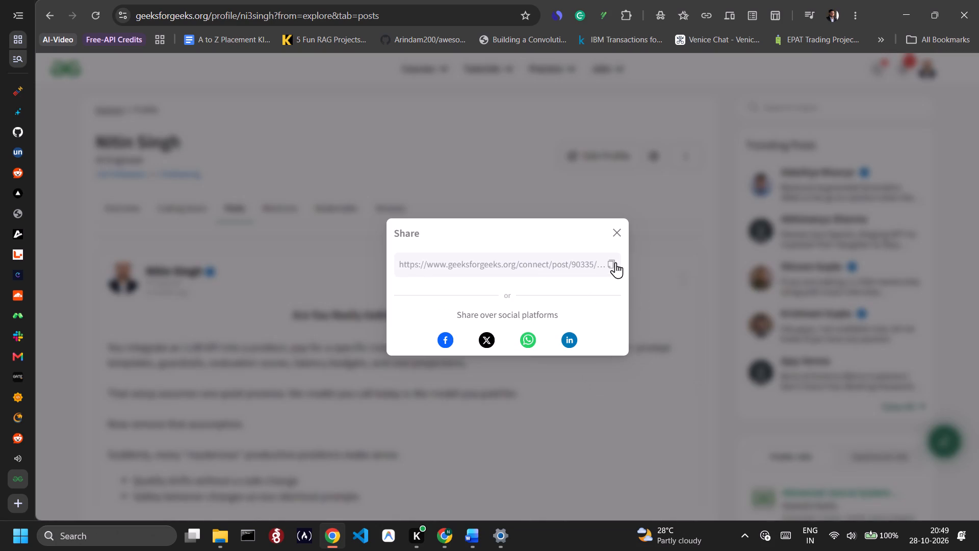
click(615, 262)
Switch to the Word document and fill the empty checkbox item under EXPERIENCE with "Wrote two Blogs on AI Expaina".
key(alt+Tab)
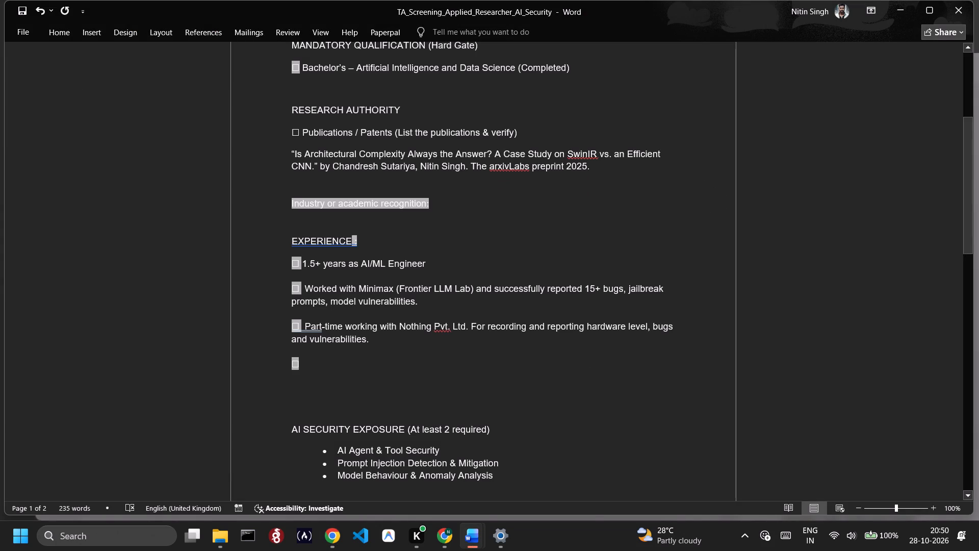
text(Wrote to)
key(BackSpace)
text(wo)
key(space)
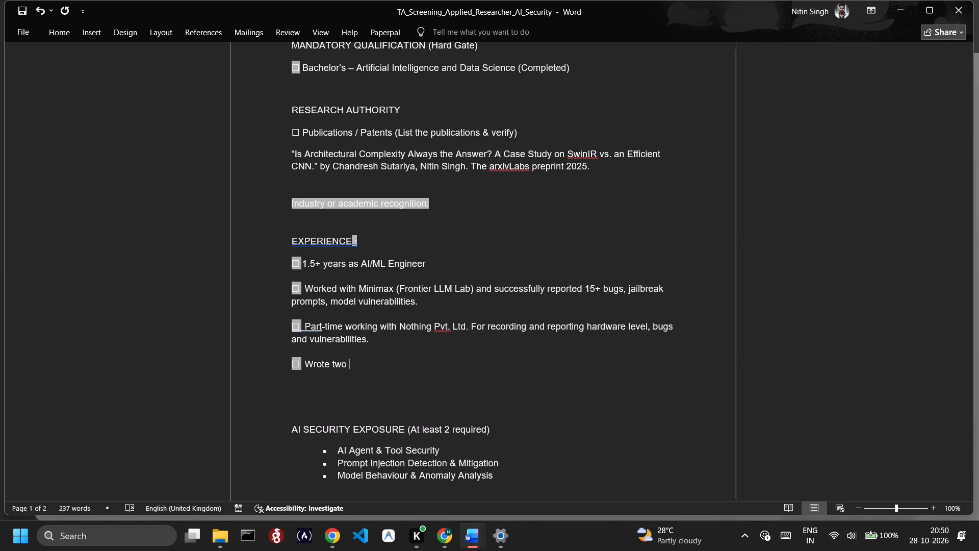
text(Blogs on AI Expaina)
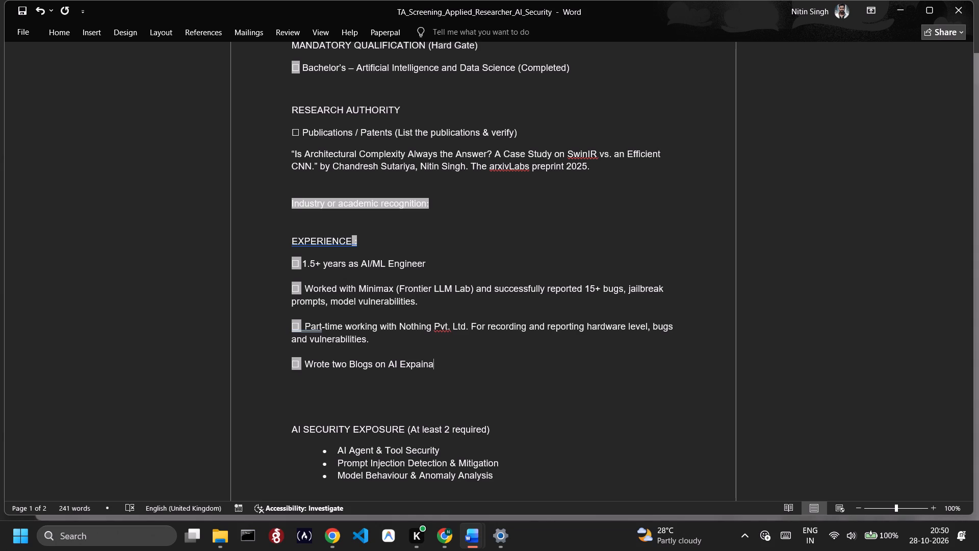
In the Word document, complete the last EXPERIENCE item's final word and correct it to "Explainability" with an AutoCorrect entry.
text(bility)
key(space)
click(426, 364)
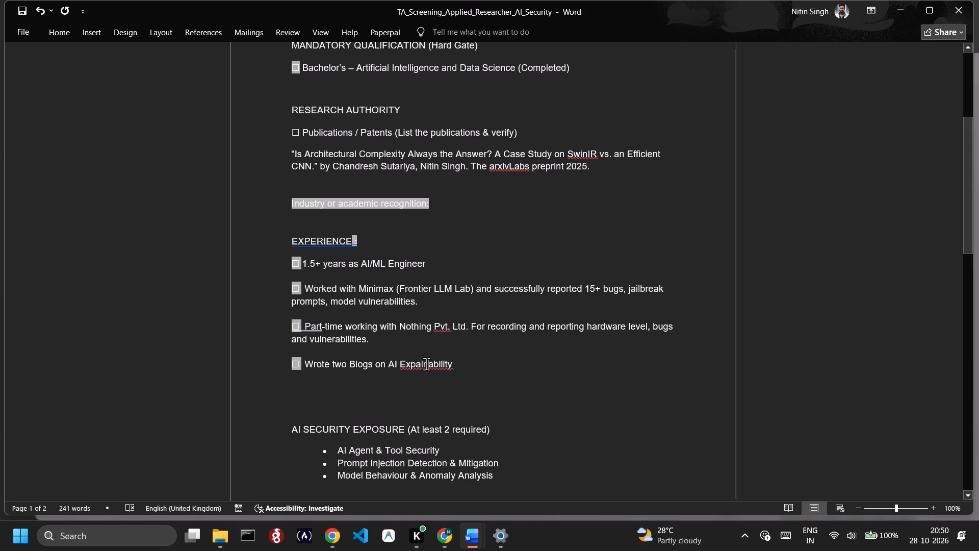
right_click(433, 365)
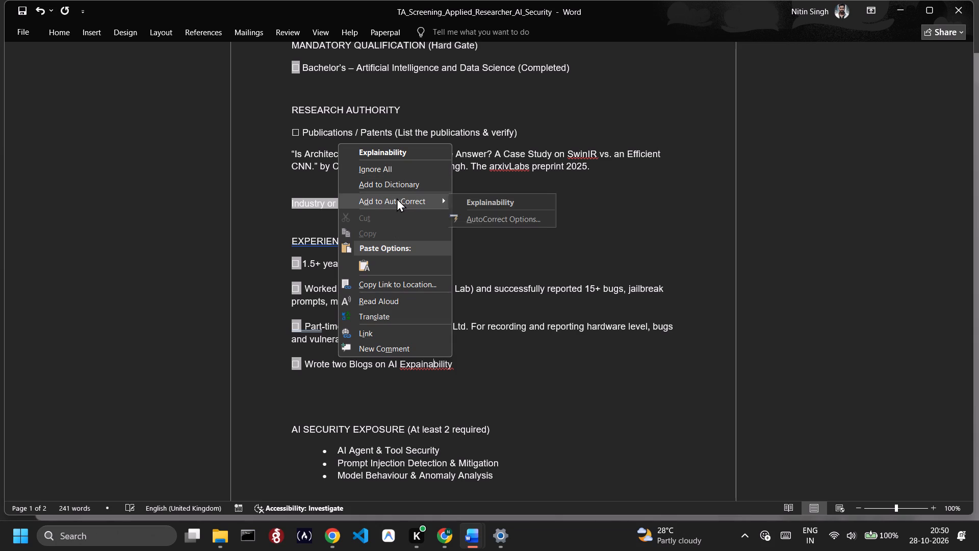
click(493, 201)
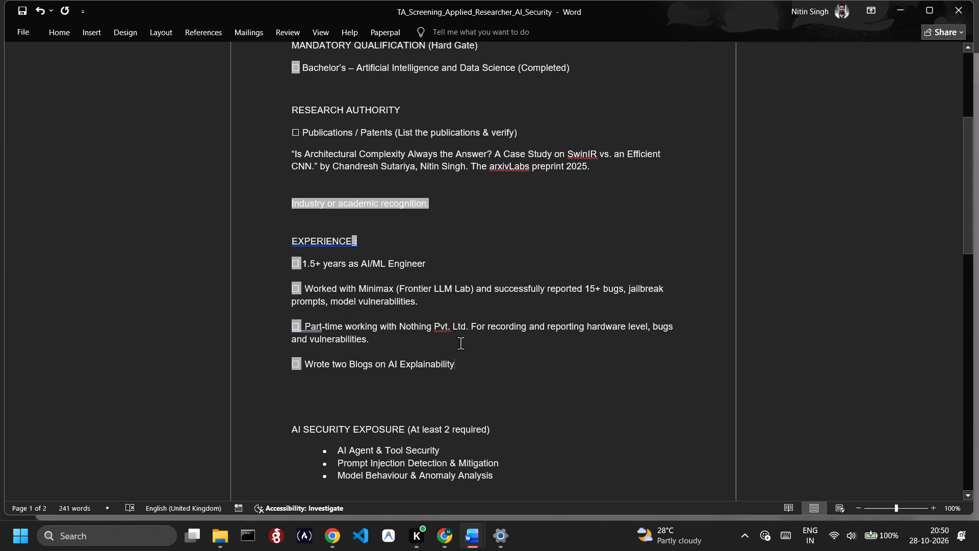
key(space)
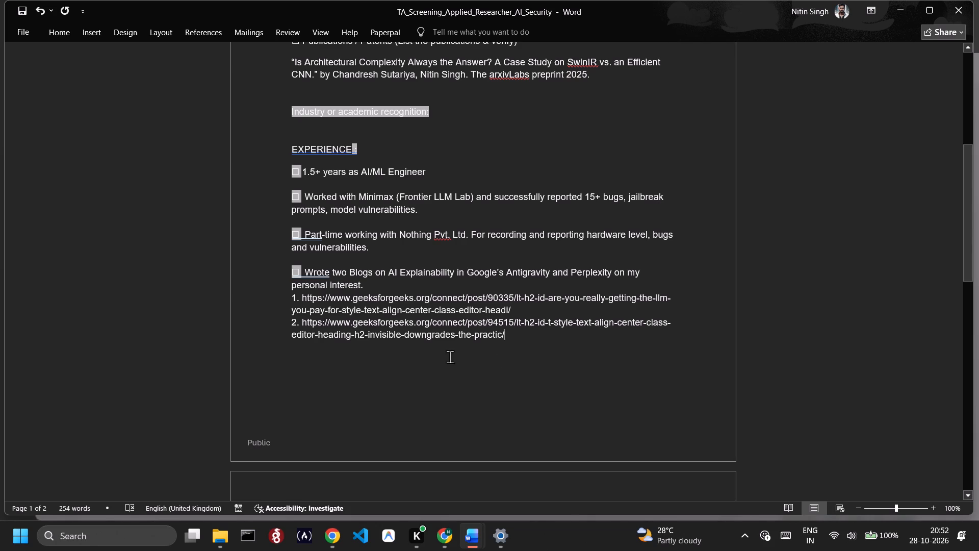
scroll(360, 346, up, 2)
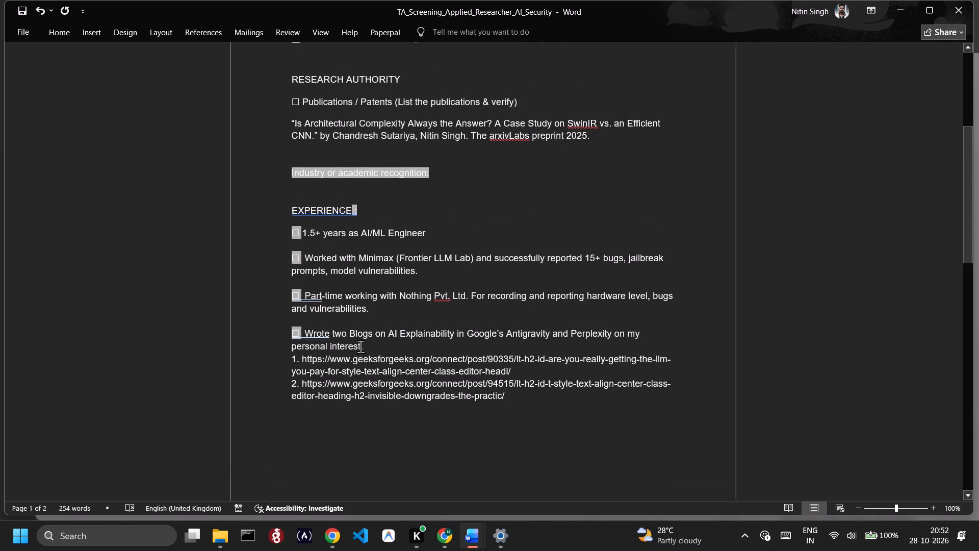
scroll(360, 346, down, 6)
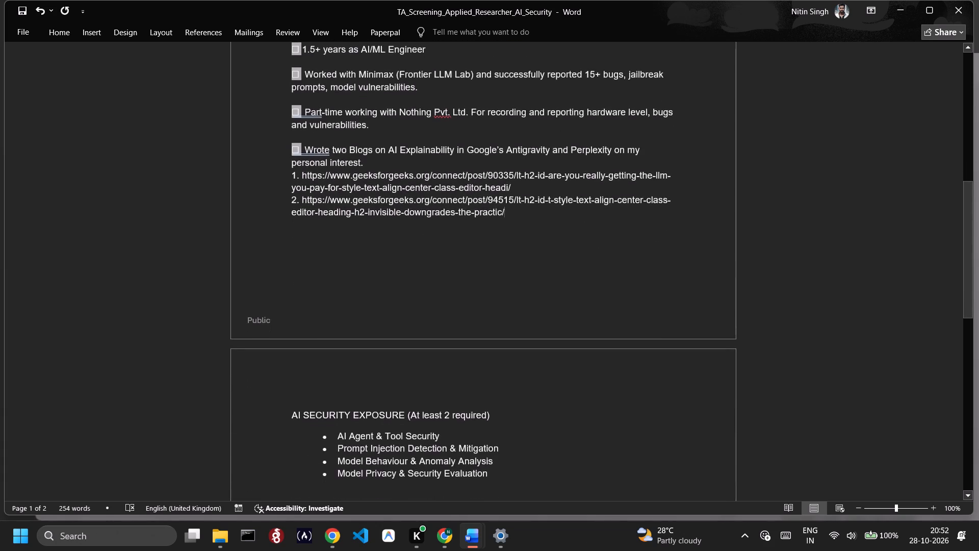
scroll(360, 346, down, 5)
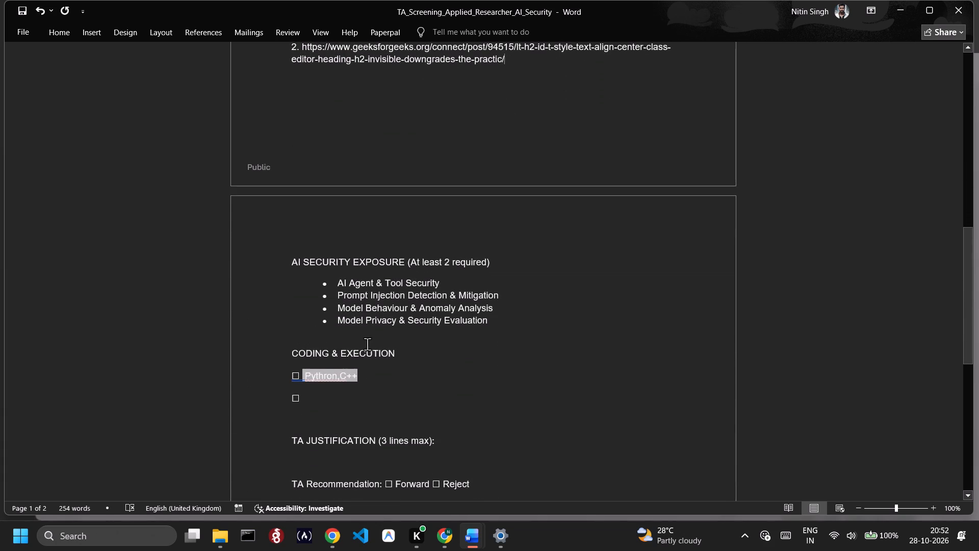
key(alt+Tab)
key(alt+Tab)
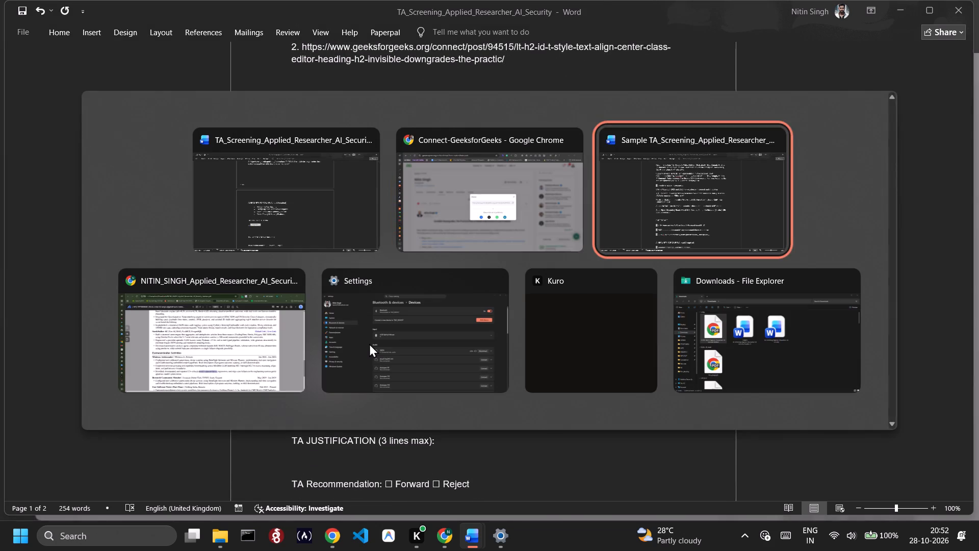
scroll(369, 343, down, 7)
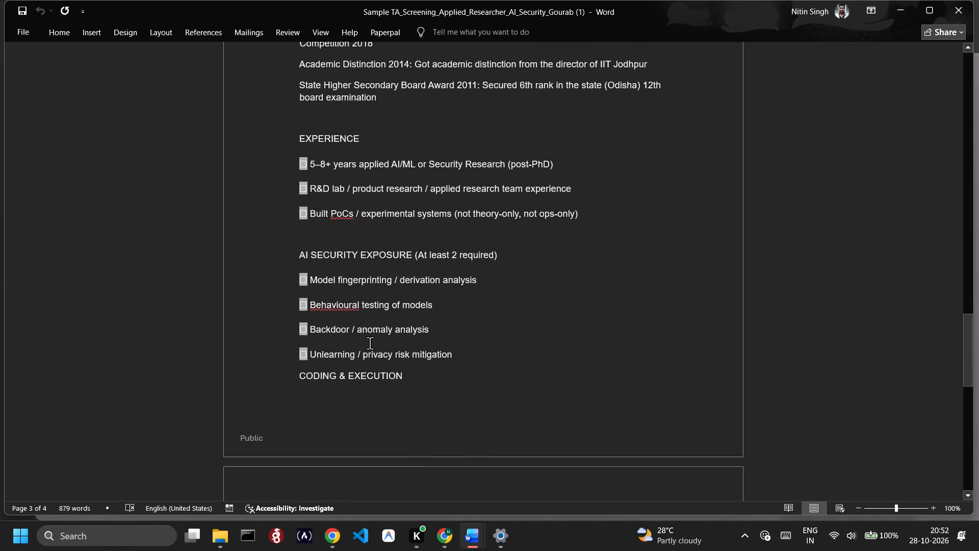
key(alt+Tab)
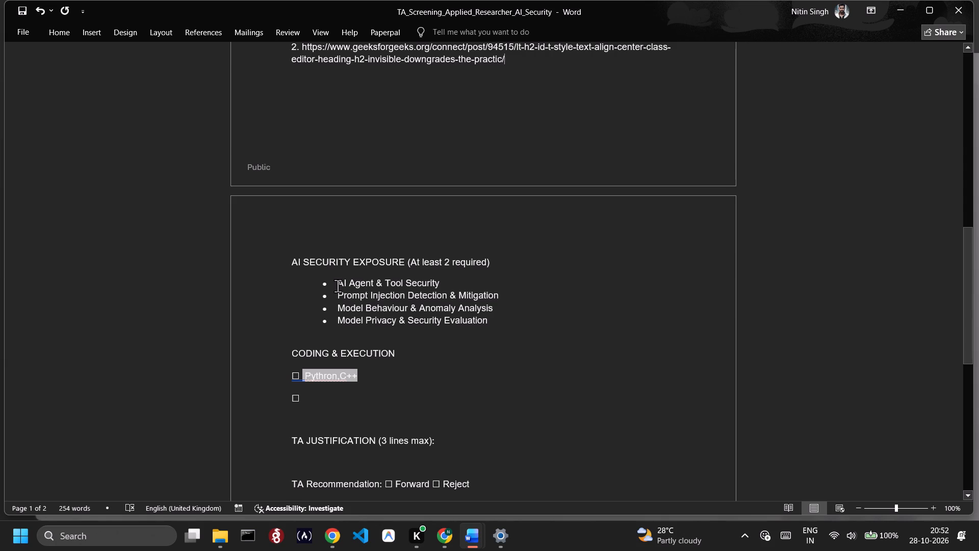
key(alt+Tab)
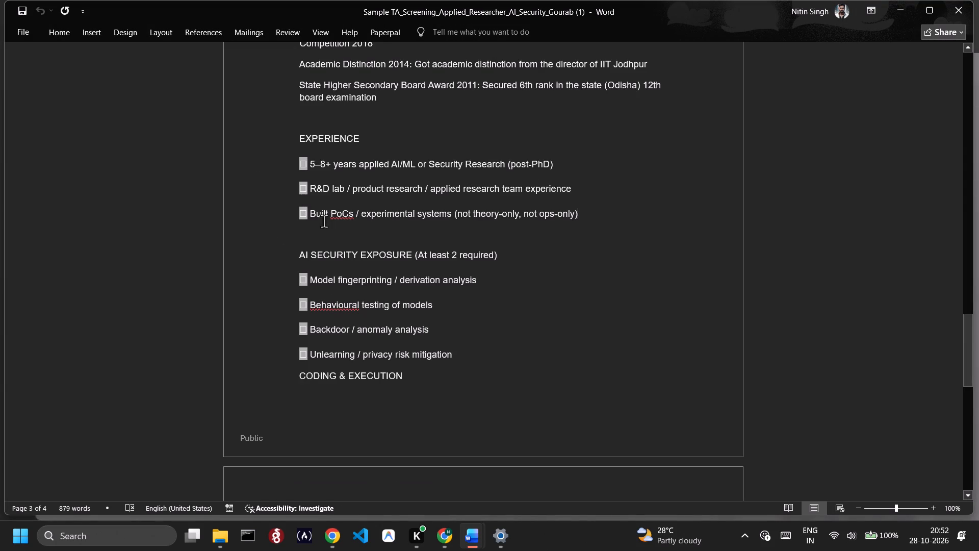
Remove the bullet before "AI Agent & Tool Security", try pasting the sample document's checkbox symbol there, and undo the paste.
drag(310, 280, 300, 280)
key(ctrl+c)
key(ctrl+c)
key(ctrl+c)
key(alt+Tab)
drag(338, 285, 317, 285)
key(BackSpace)
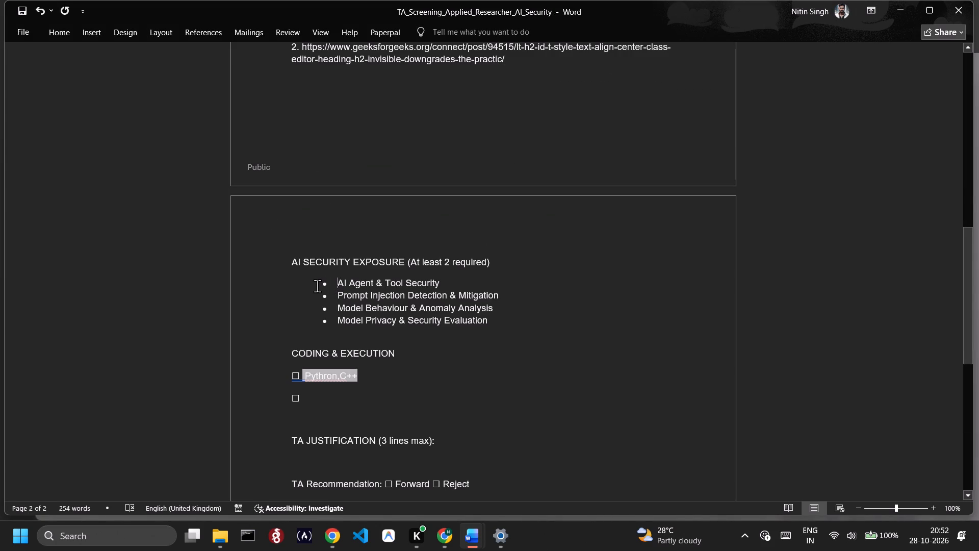
key(ctrl+v)
key(ctrl+z)
Copy the checkbox before "Model fingerprinting / derivation analysis" in the sample document and paste it before "AI Agent & Tool Security" in the screening document.
key(alt+Tab)
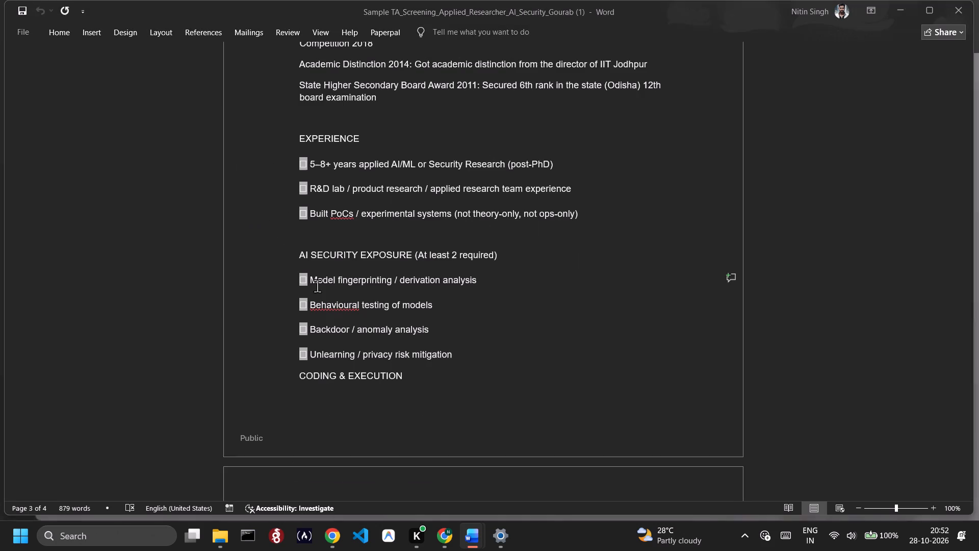
right_click(302, 277)
click(330, 321)
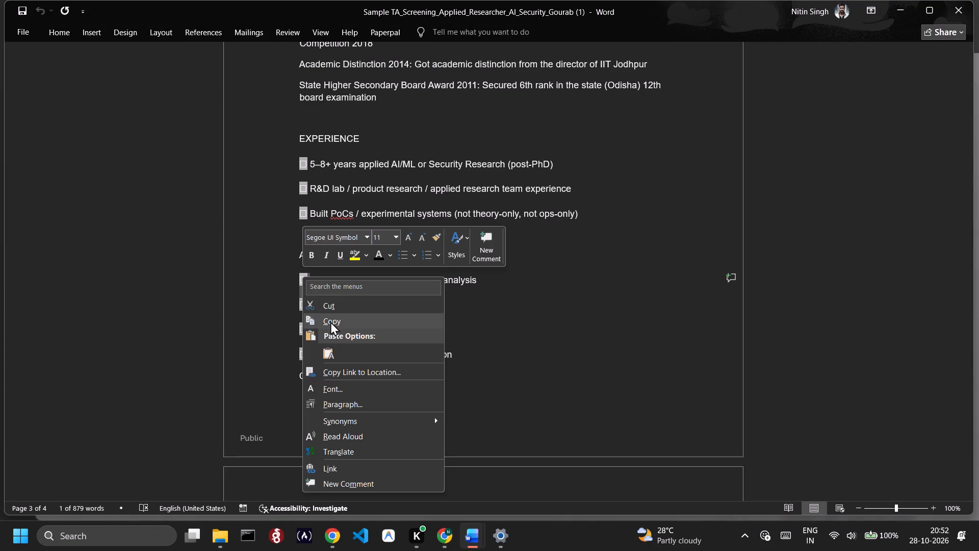
key(alt+Tab)
key(ctrl+v)
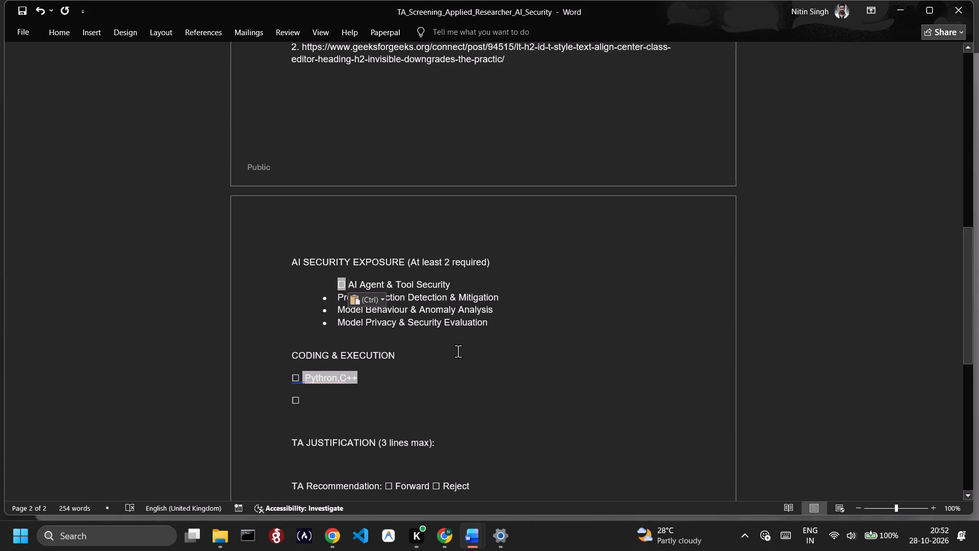
Replace the bullets of the Prompt Injection, Model Behaviour and Model Privacy items under AI SECURITY EXPOSURE with the copied checkbox.
click(448, 330)
click(337, 296)
key(ctrl+v)
click(328, 303)
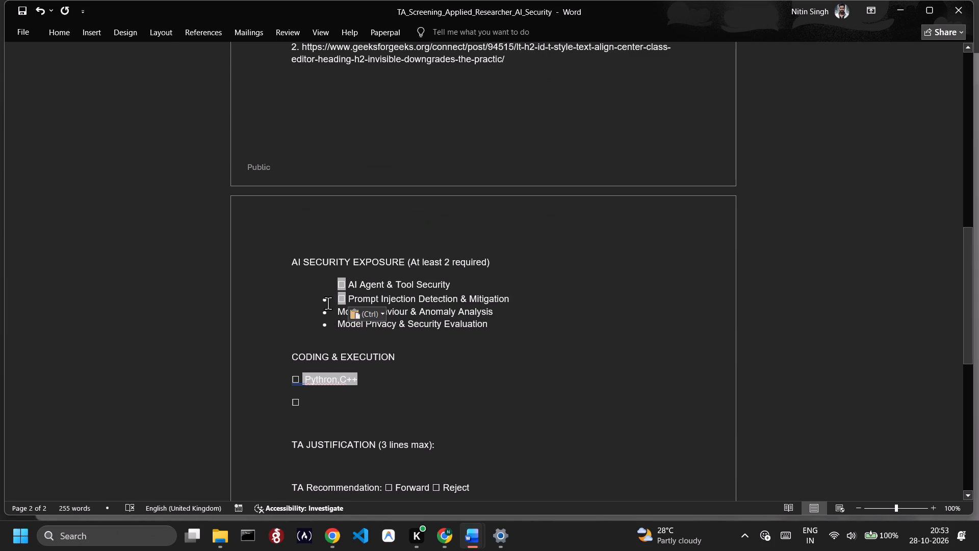
key(BackSpace)
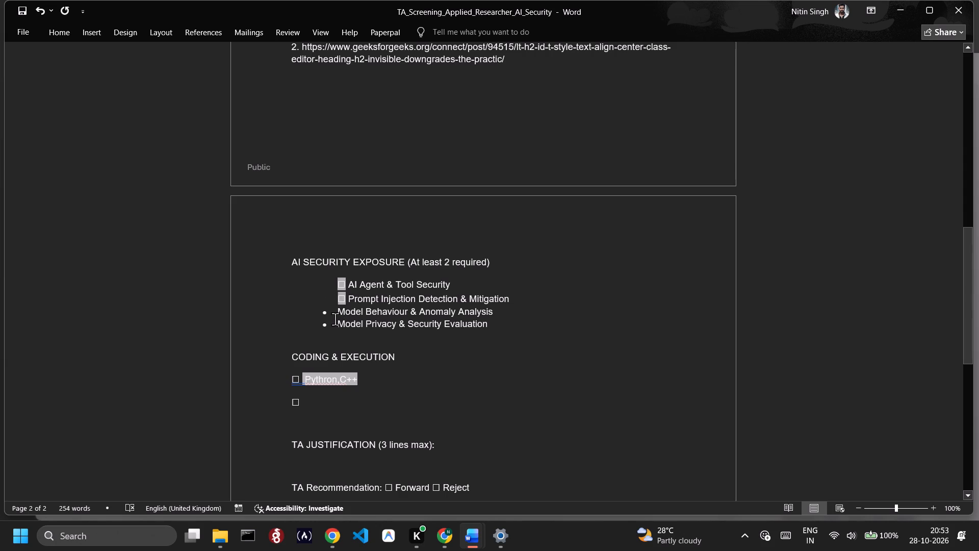
click(336, 309)
key(BackSpace)
key(ctrl+v)
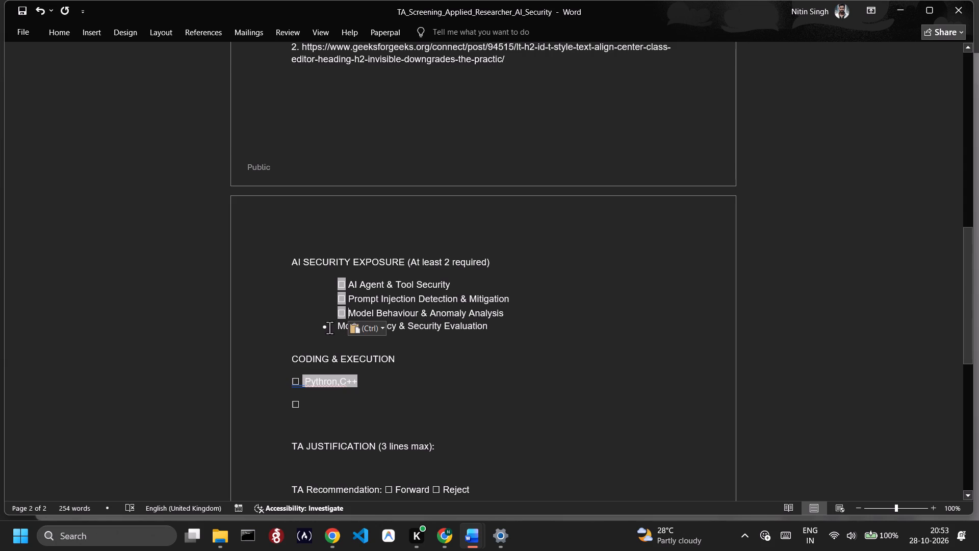
click(338, 324)
key(BackSpace)
key(ctrl+v)
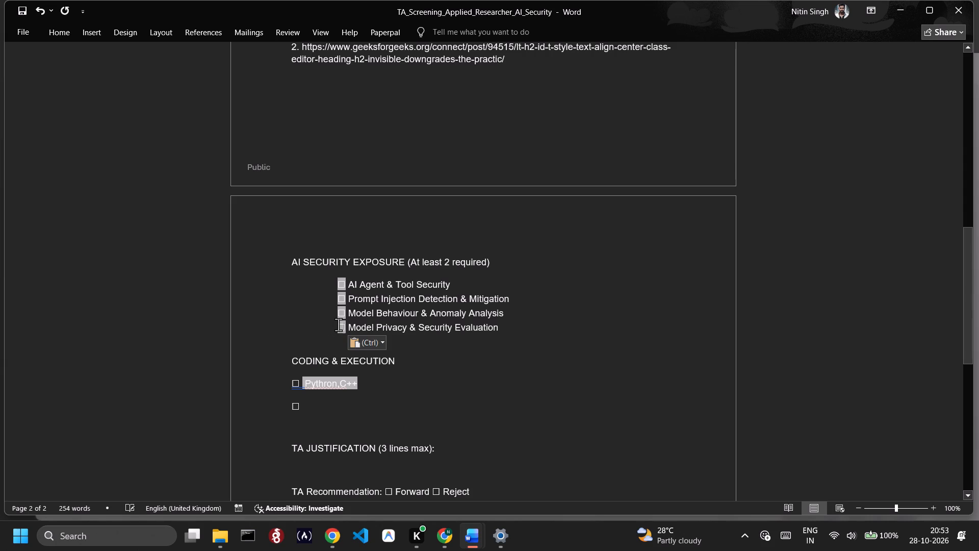
click(477, 328)
Compare the CODING & EXECUTION section with the same section in the sample document.
scroll(421, 359, down, 2)
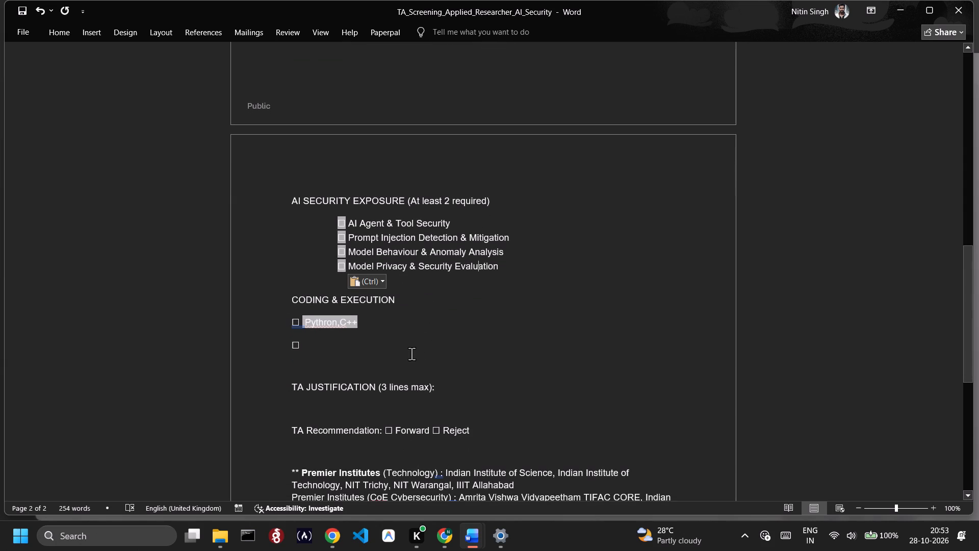
key(alt+Tab)
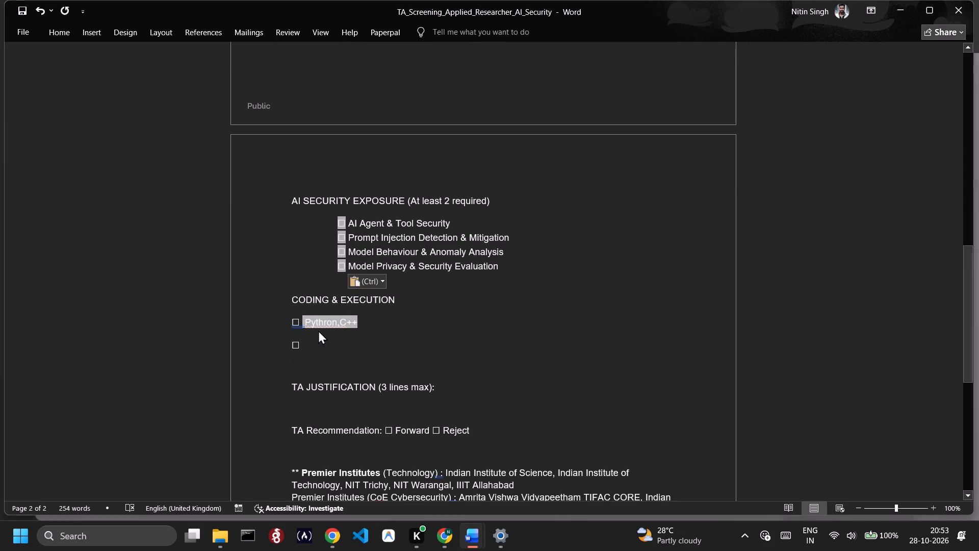
scroll(370, 359, down, 5)
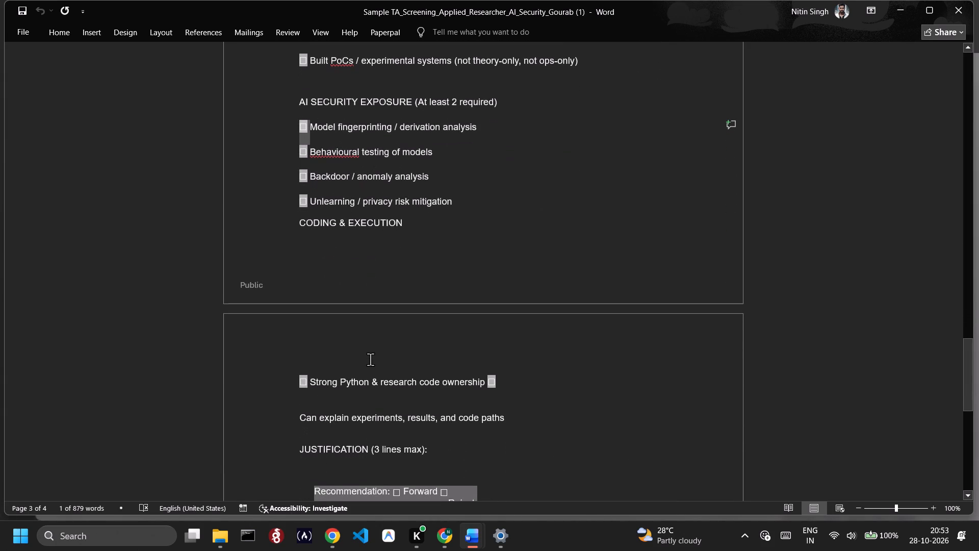
key(alt+Tab)
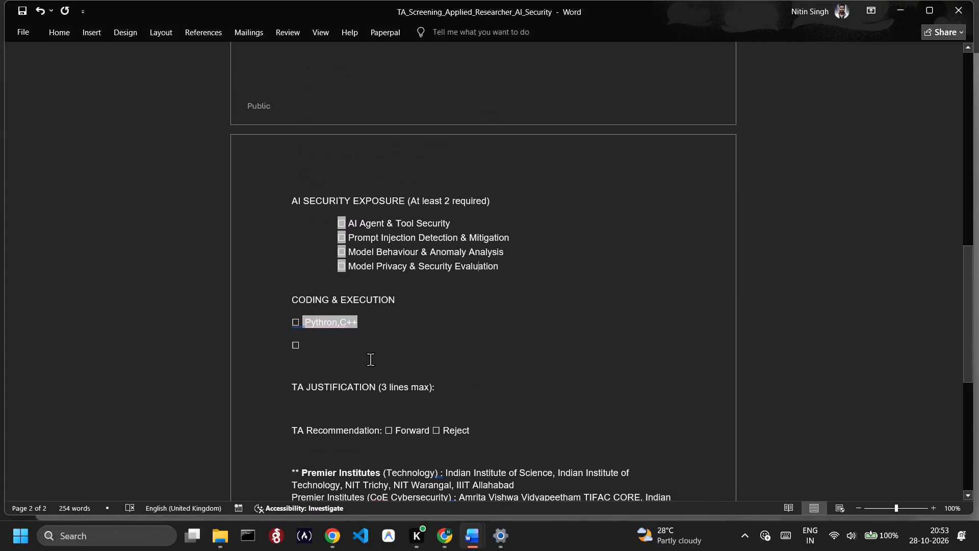
Switch to Chrome and start playing the suggested "Mix - LAARE" playlist on YouTube.
key(alt+Tab)
key(alt+Tab)
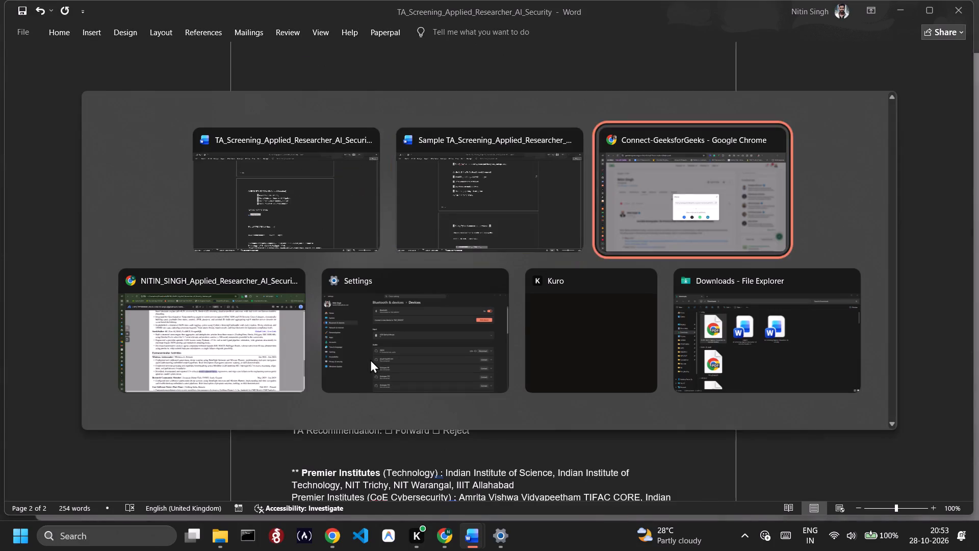
click(83, 458)
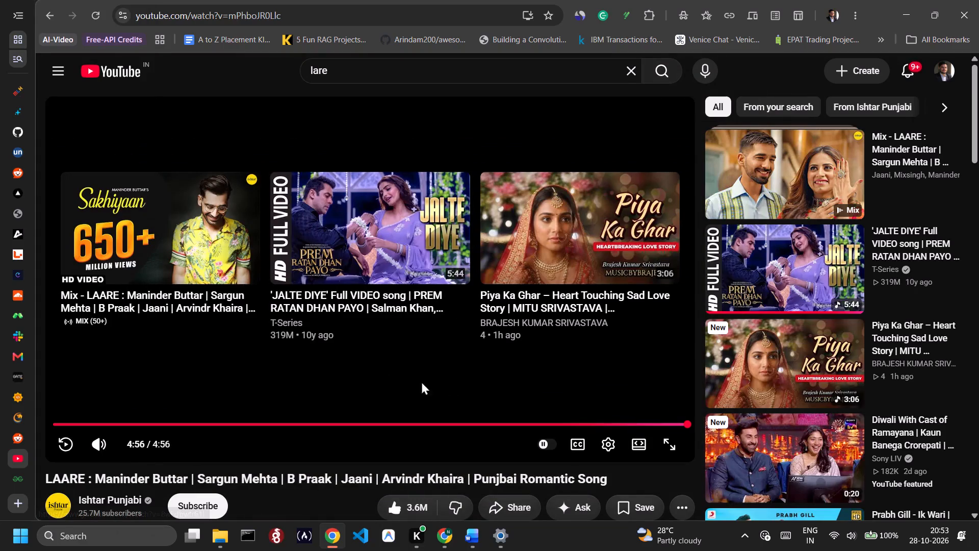
click(170, 246)
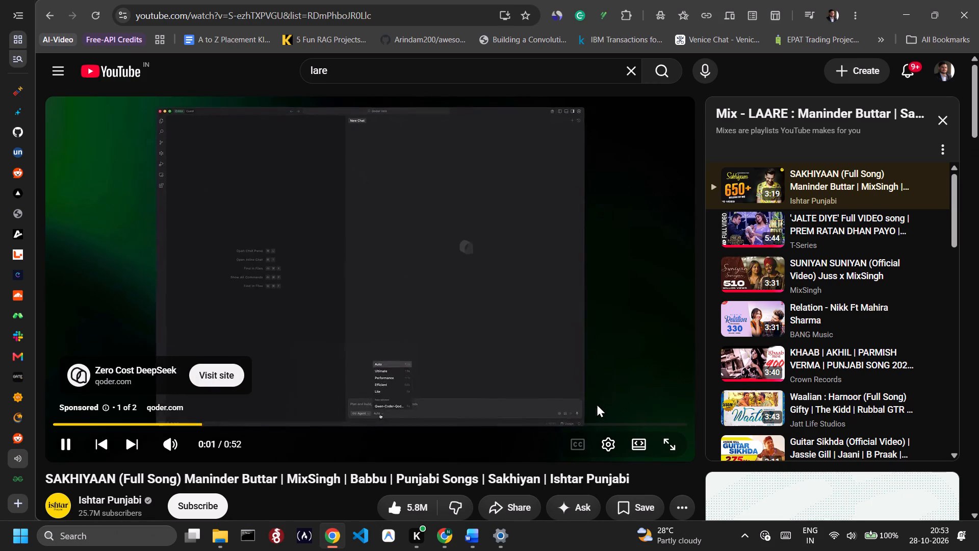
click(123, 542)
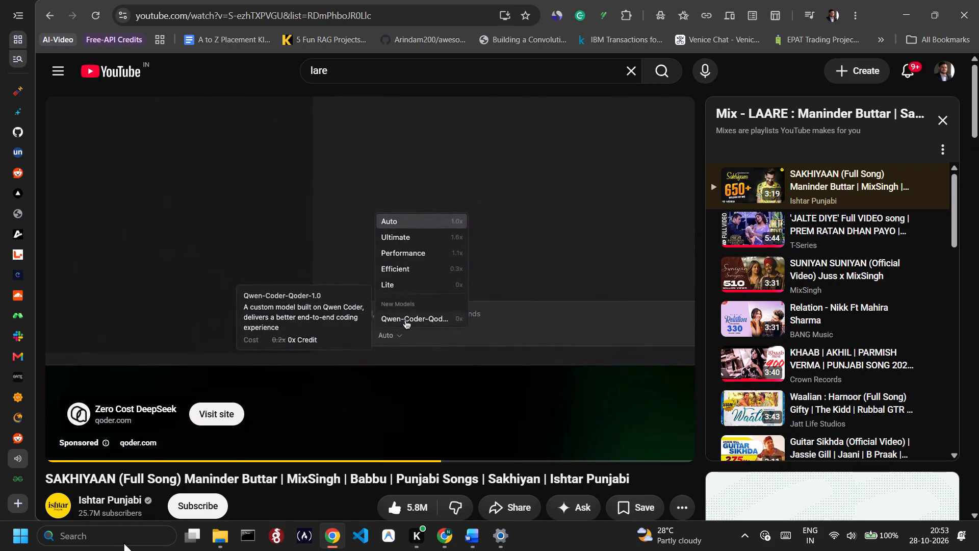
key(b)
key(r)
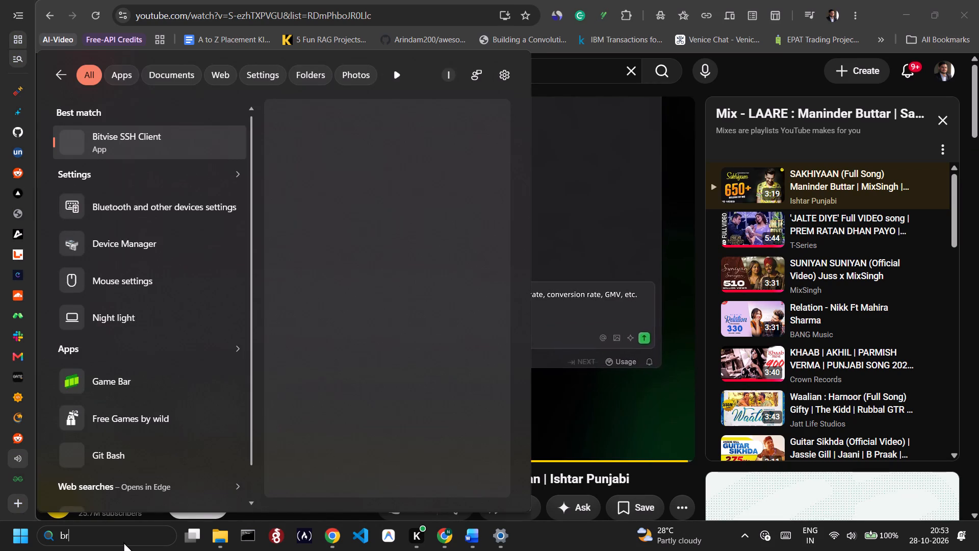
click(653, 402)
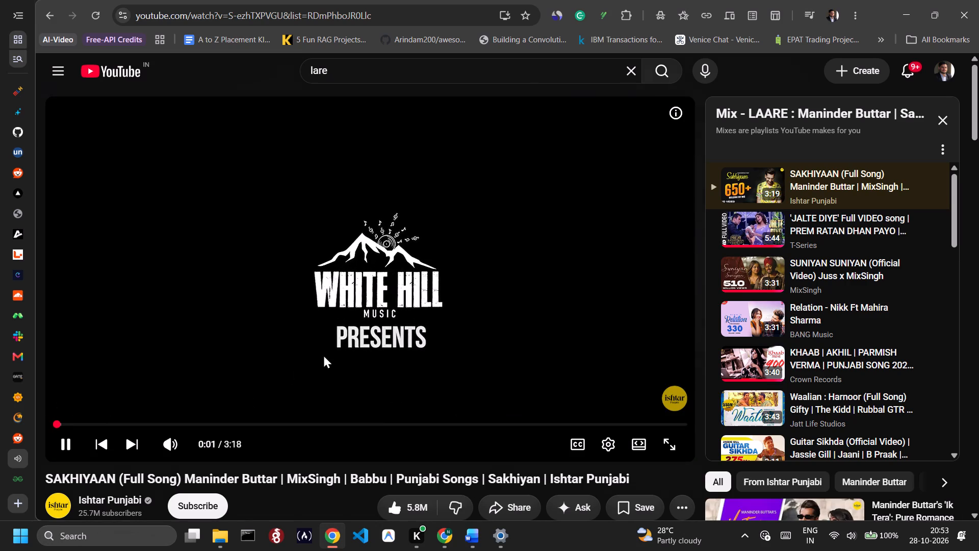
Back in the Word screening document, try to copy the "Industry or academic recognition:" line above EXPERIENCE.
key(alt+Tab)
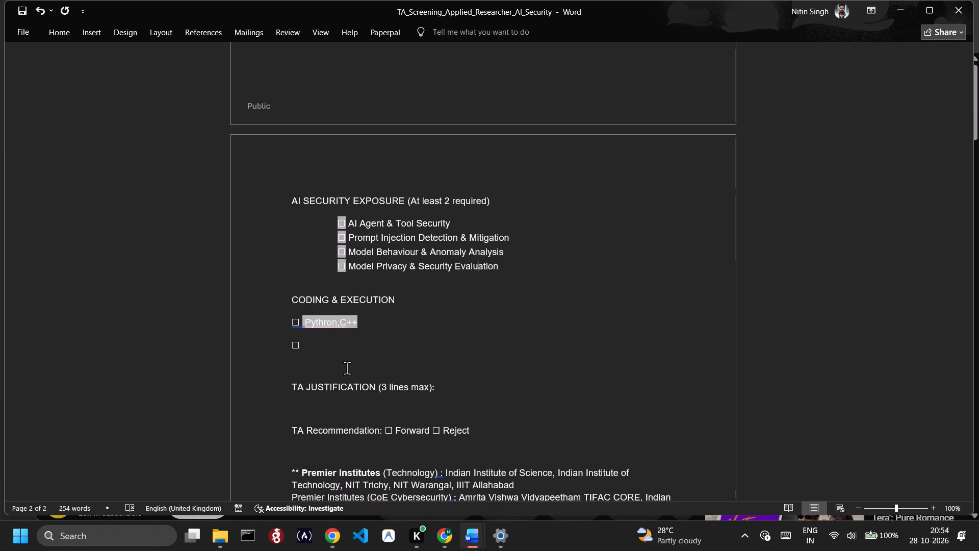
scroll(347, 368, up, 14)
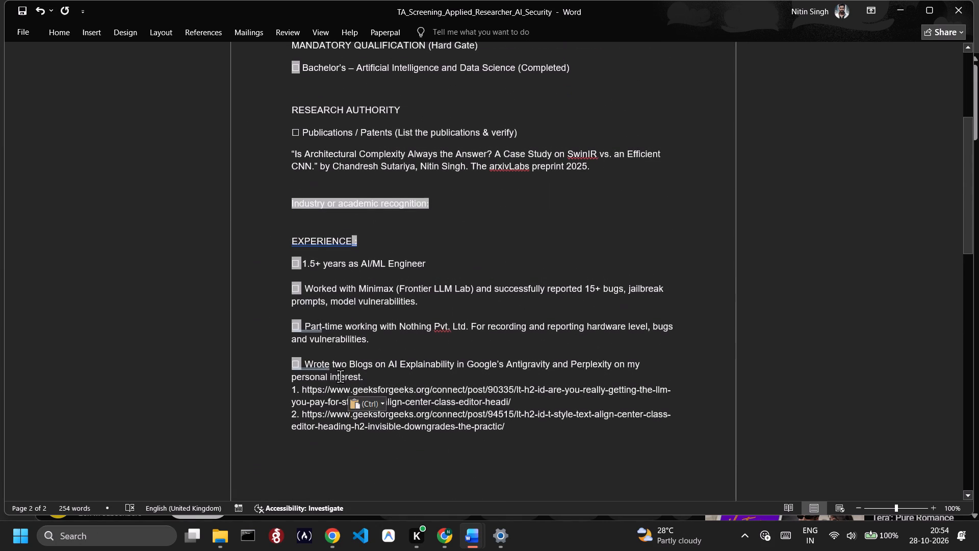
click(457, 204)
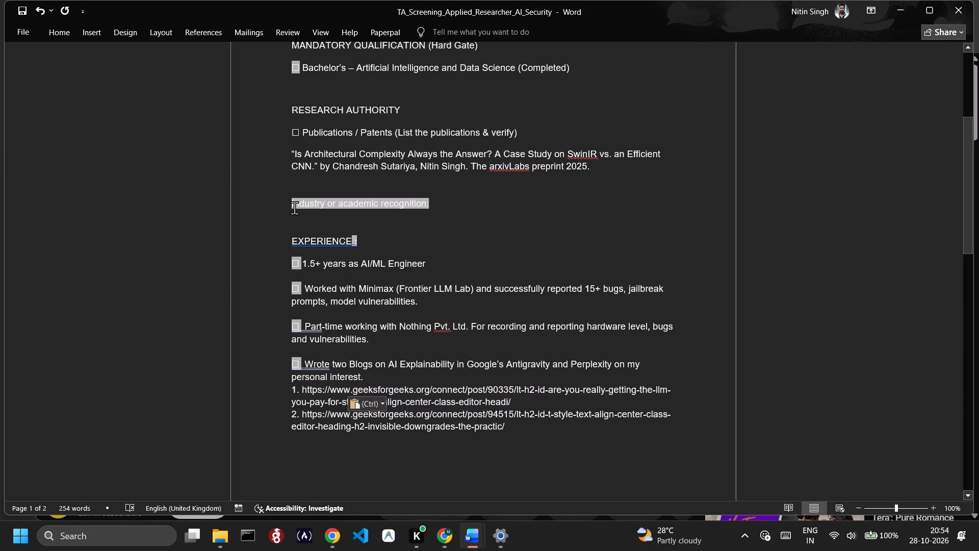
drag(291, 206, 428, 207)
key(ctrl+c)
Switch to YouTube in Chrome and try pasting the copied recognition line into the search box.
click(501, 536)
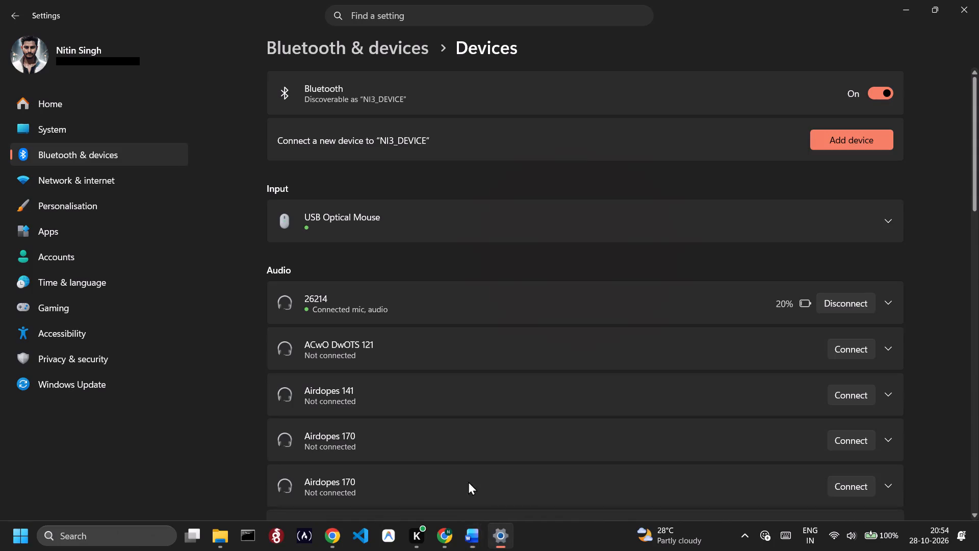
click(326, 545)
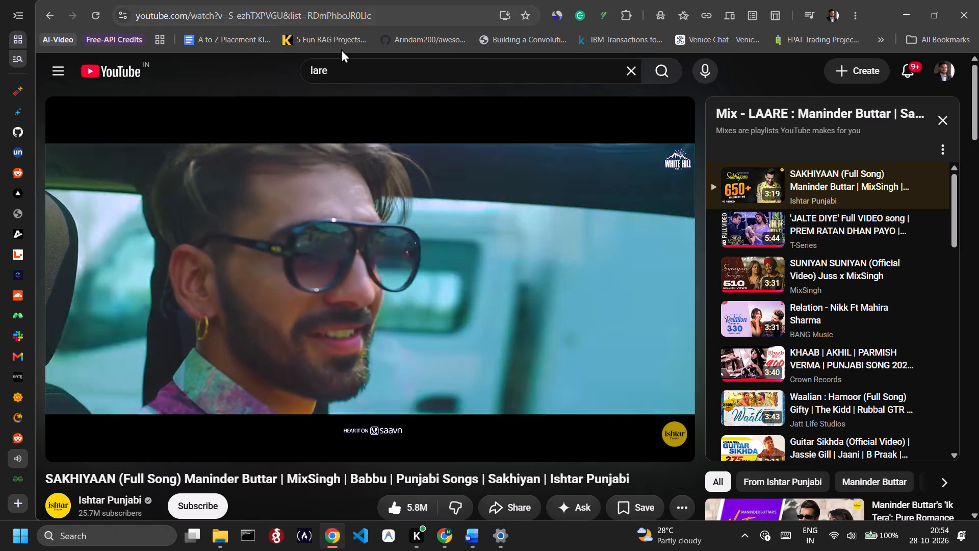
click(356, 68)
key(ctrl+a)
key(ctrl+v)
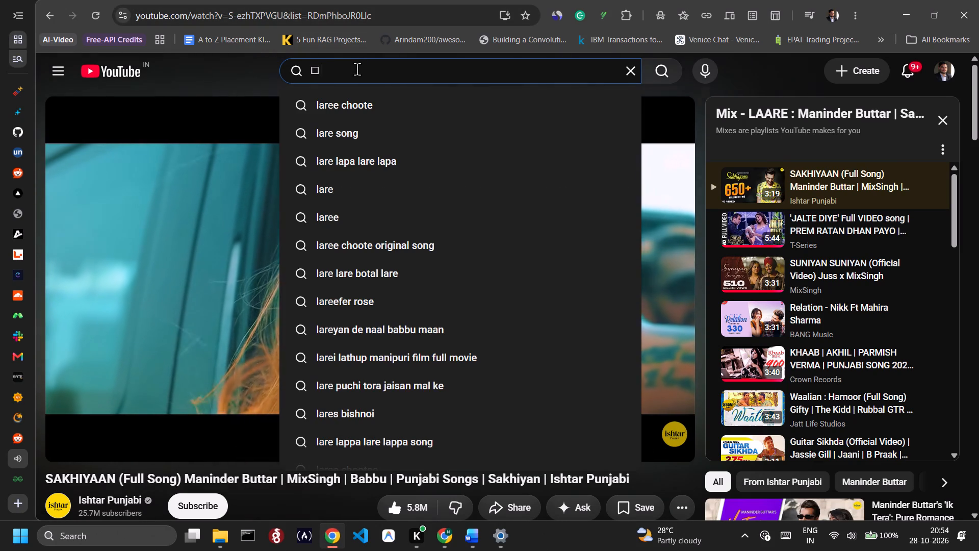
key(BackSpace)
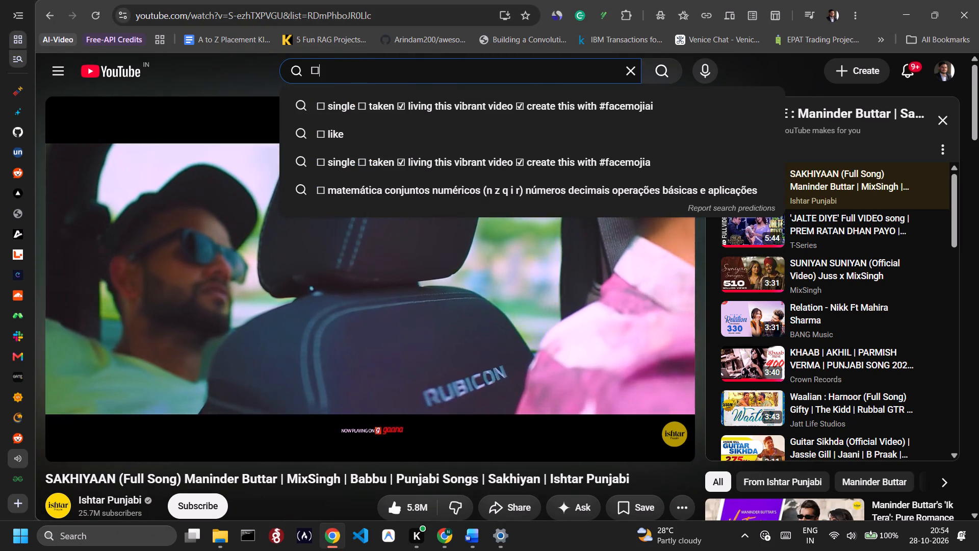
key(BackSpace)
Copy Word's "Industry or academic recognition:" line, paste it into the YouTube search box, and recopy it as plain text.
key(alt+Tab)
key(alt+Tab)
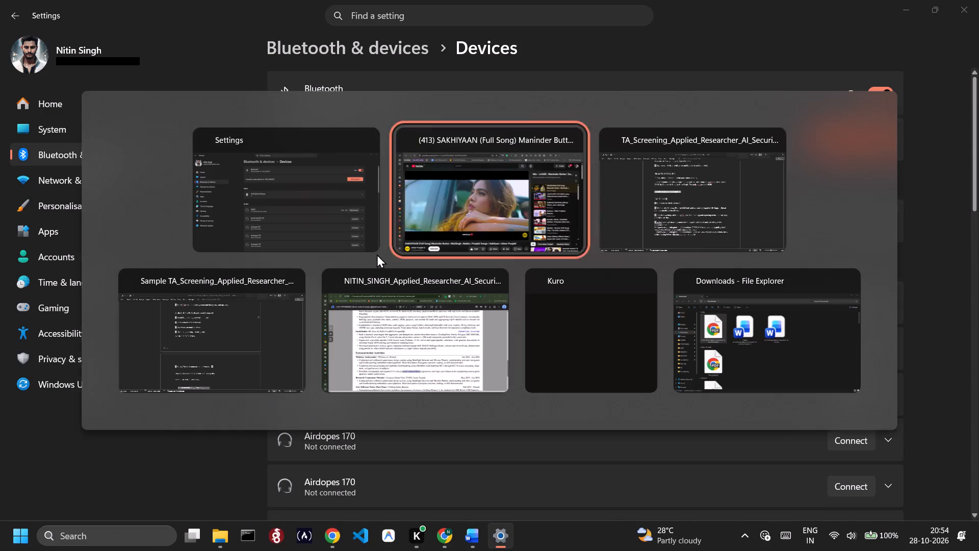
key(alt+Tab)
click(350, 206)
triple_click(355, 203)
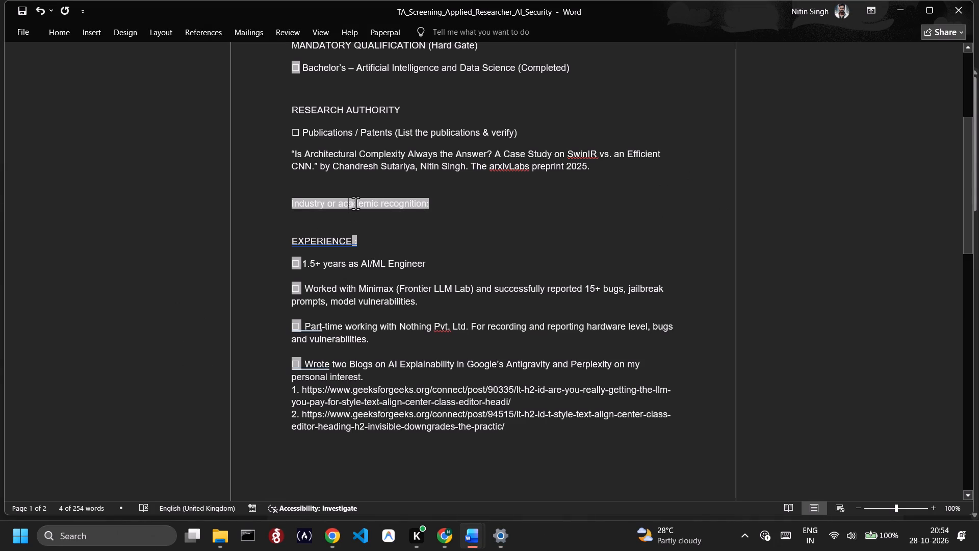
key(ctrl+c)
key(ctrl+c)
key(alt+Tab)
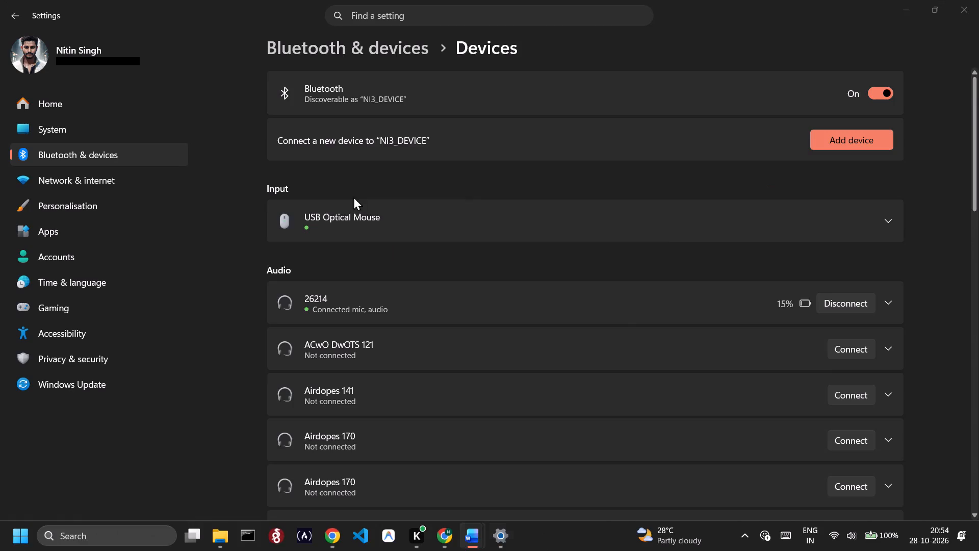
key(alt+Tab)
key(alt+Tab)
key(alt+Tab)
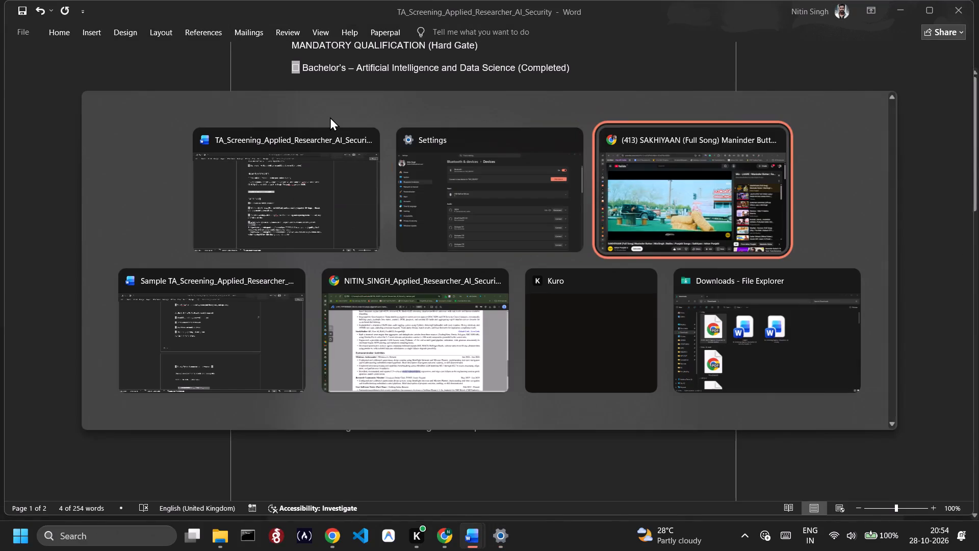
key(ctrl+v)
key(ctrl+a)
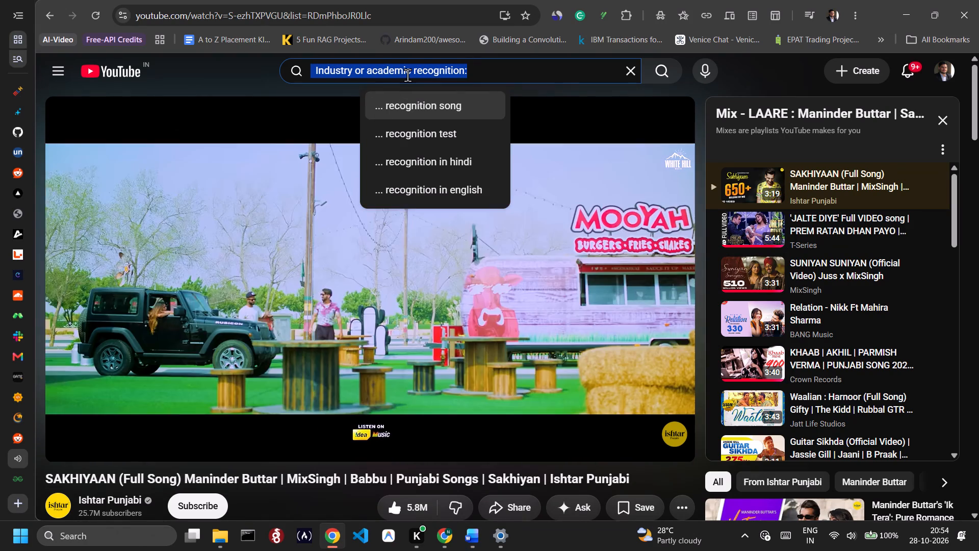
key(ctrl+c)
key(ctrl+c)
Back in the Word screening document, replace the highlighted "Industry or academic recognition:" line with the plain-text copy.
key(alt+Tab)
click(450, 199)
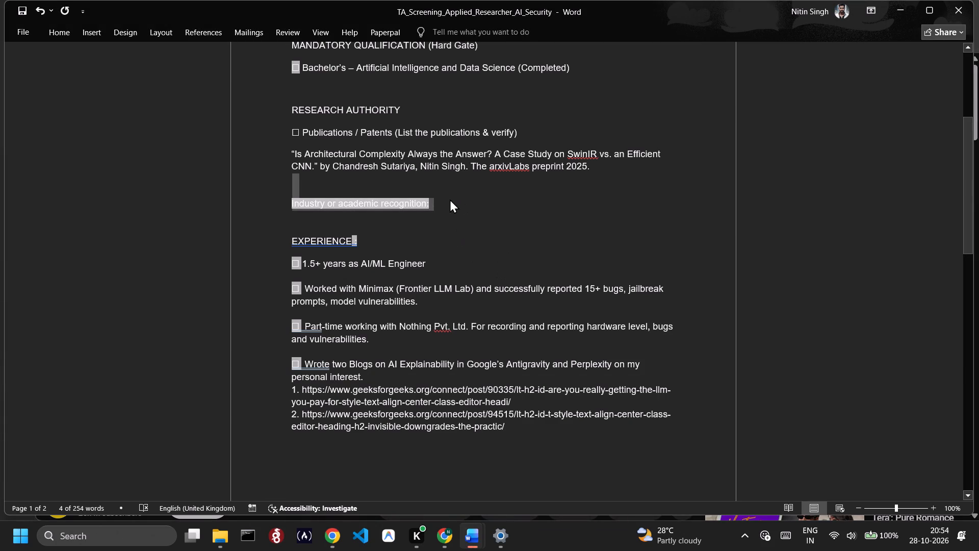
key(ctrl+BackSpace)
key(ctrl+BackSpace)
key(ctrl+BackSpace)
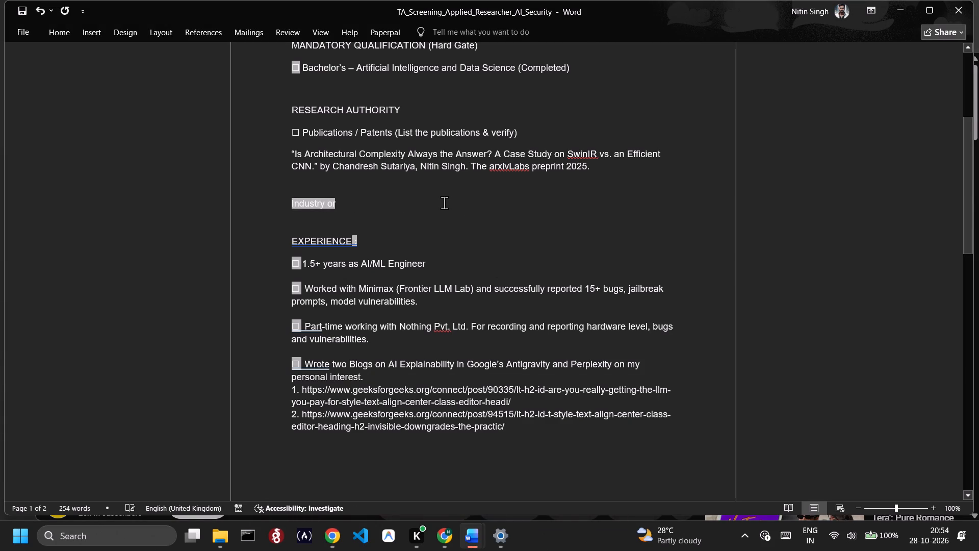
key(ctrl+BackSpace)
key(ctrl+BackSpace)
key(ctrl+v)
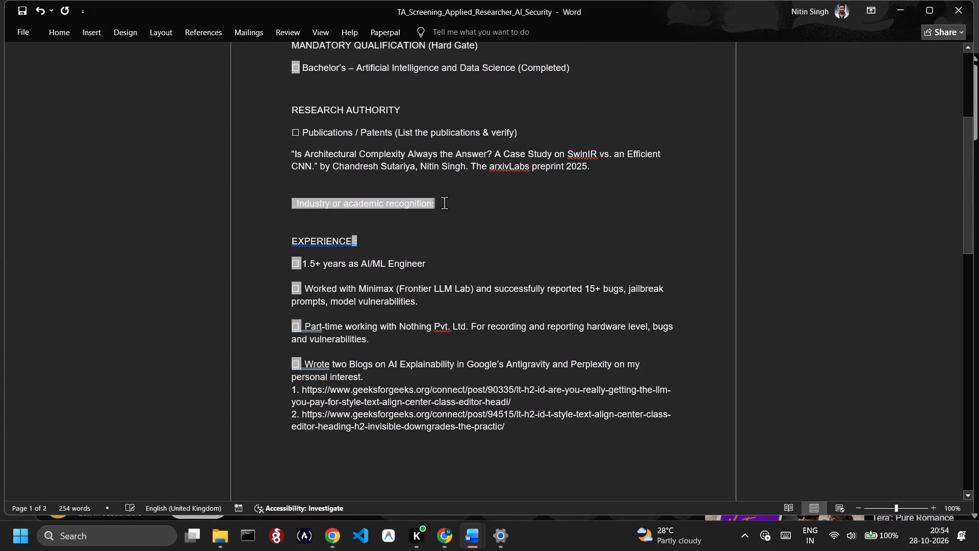
Delete the words of the "Industry or academic recognition:" line above EXPERIENCE.
key(ctrl+BackSpace)
key(ctrl+BackSpace)
key(ctrl+BackSpace)
key(ctrl+BackSpace)
key(ctrl+BackSpace)
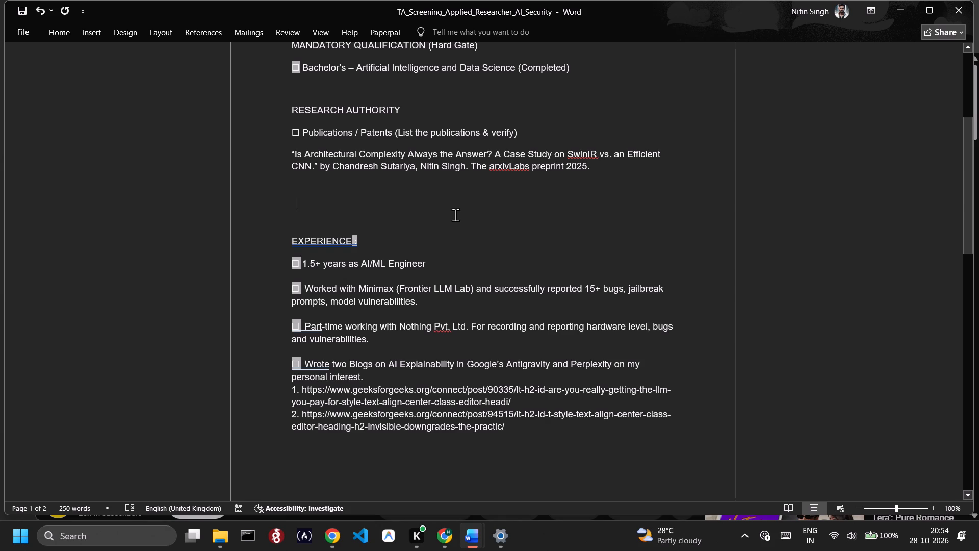
key(alt+Tab)
key(alt+Tab)
key(shift+i)
key(BackSpace)
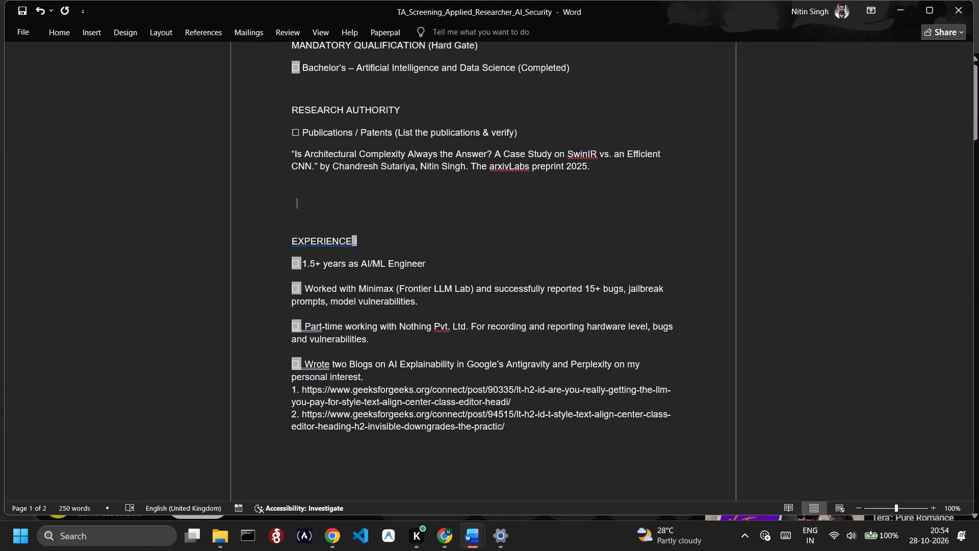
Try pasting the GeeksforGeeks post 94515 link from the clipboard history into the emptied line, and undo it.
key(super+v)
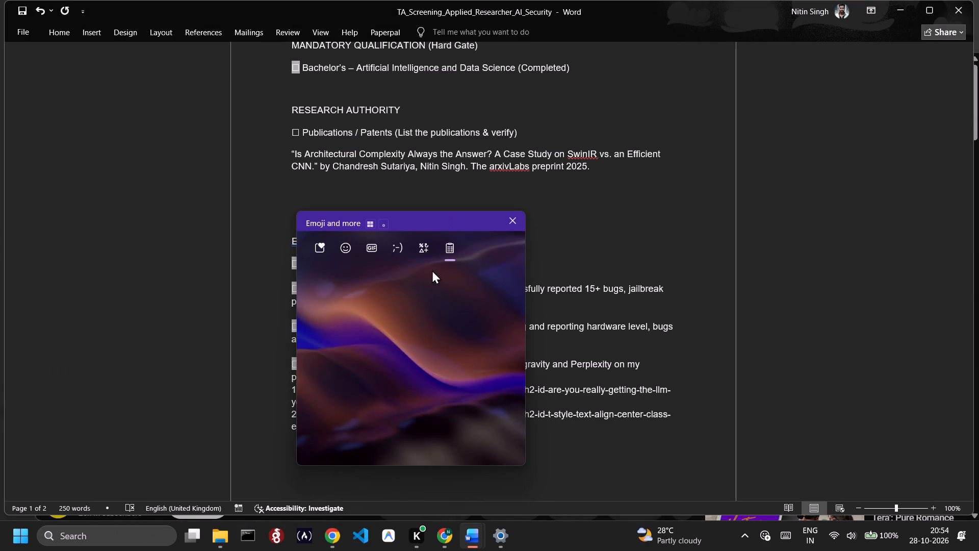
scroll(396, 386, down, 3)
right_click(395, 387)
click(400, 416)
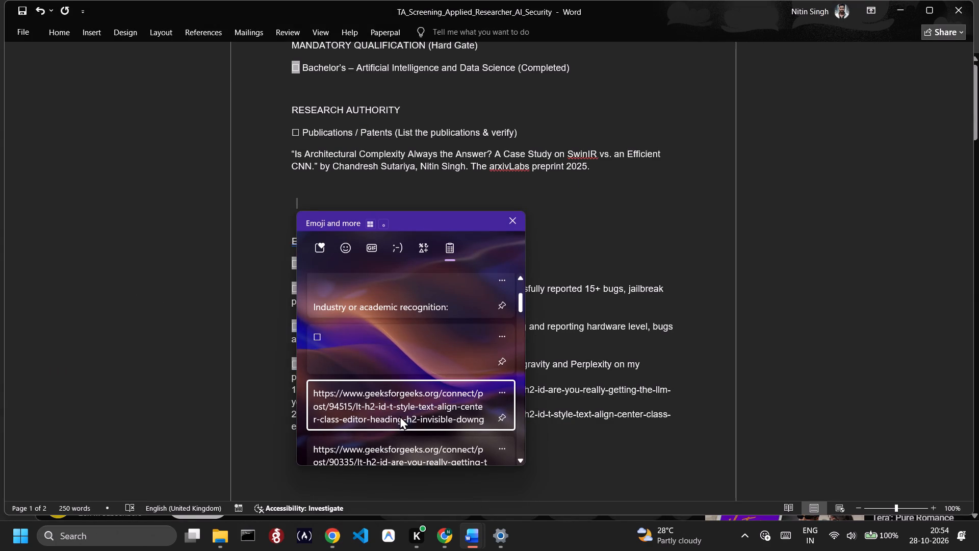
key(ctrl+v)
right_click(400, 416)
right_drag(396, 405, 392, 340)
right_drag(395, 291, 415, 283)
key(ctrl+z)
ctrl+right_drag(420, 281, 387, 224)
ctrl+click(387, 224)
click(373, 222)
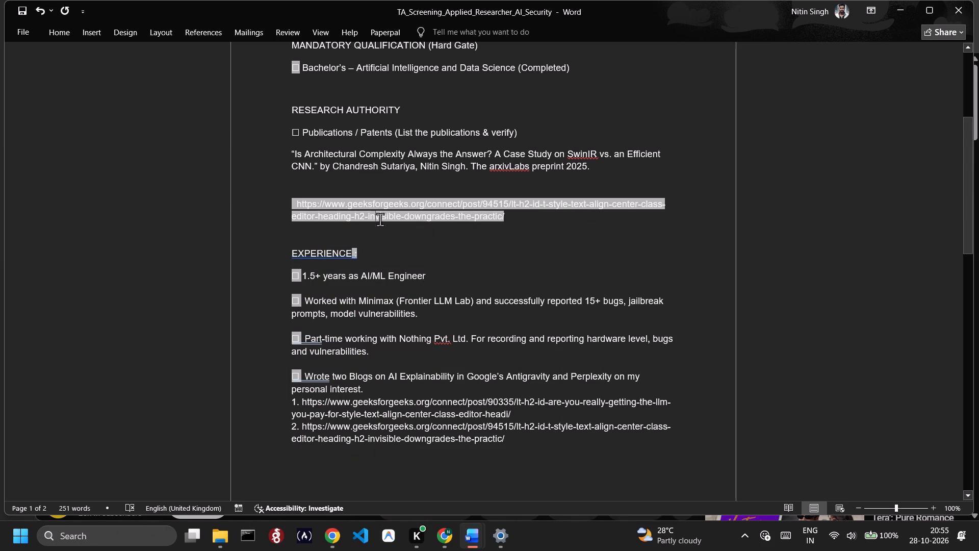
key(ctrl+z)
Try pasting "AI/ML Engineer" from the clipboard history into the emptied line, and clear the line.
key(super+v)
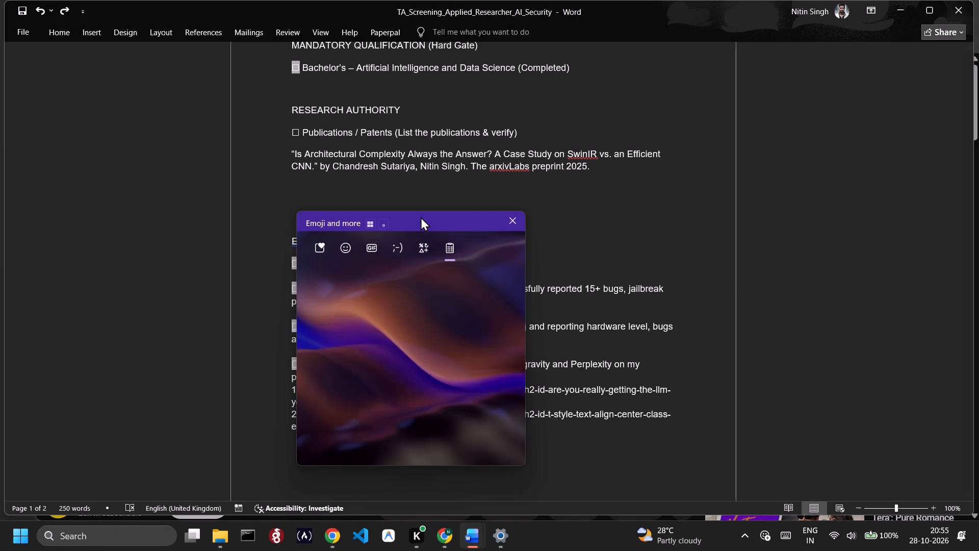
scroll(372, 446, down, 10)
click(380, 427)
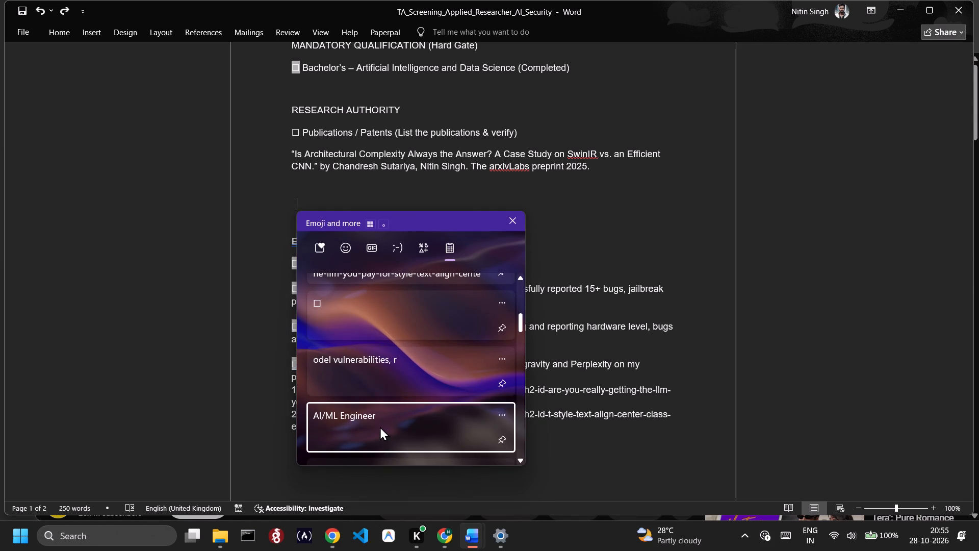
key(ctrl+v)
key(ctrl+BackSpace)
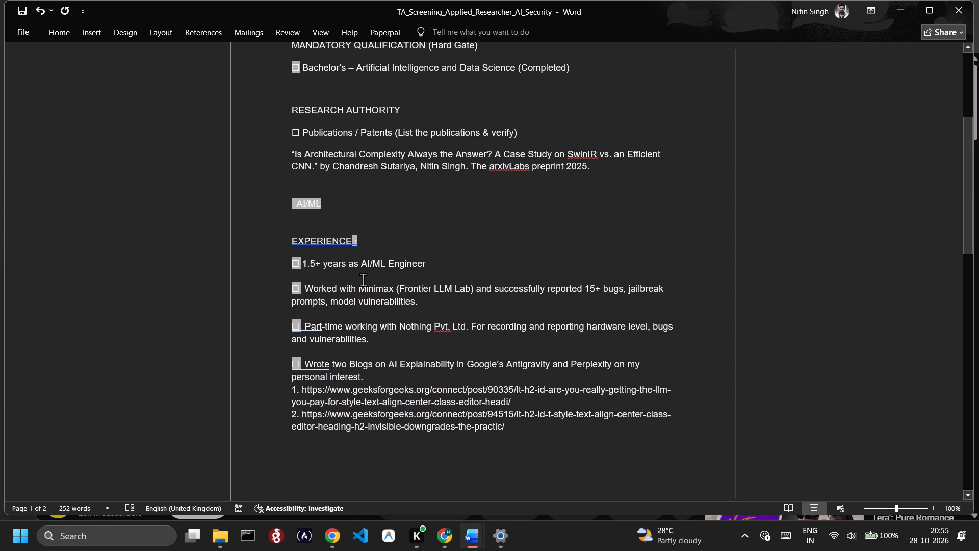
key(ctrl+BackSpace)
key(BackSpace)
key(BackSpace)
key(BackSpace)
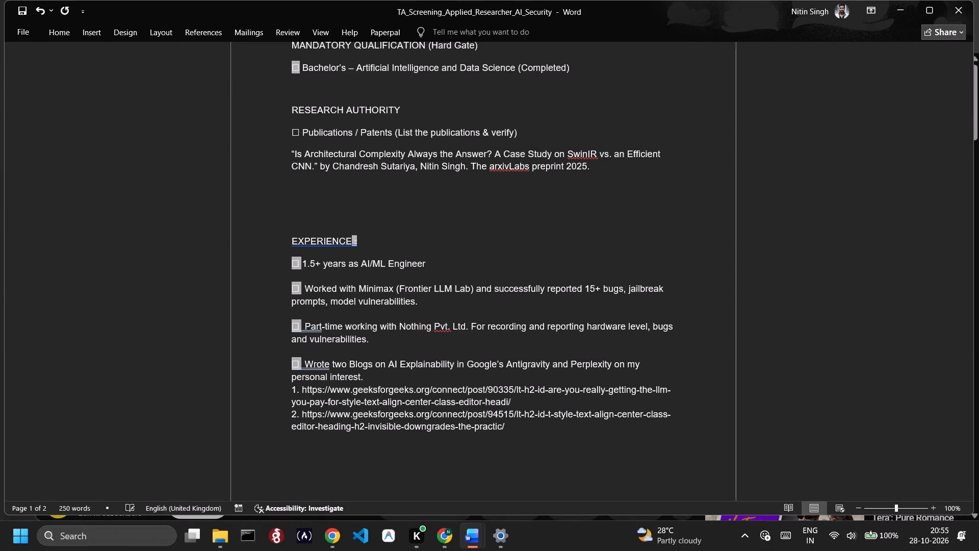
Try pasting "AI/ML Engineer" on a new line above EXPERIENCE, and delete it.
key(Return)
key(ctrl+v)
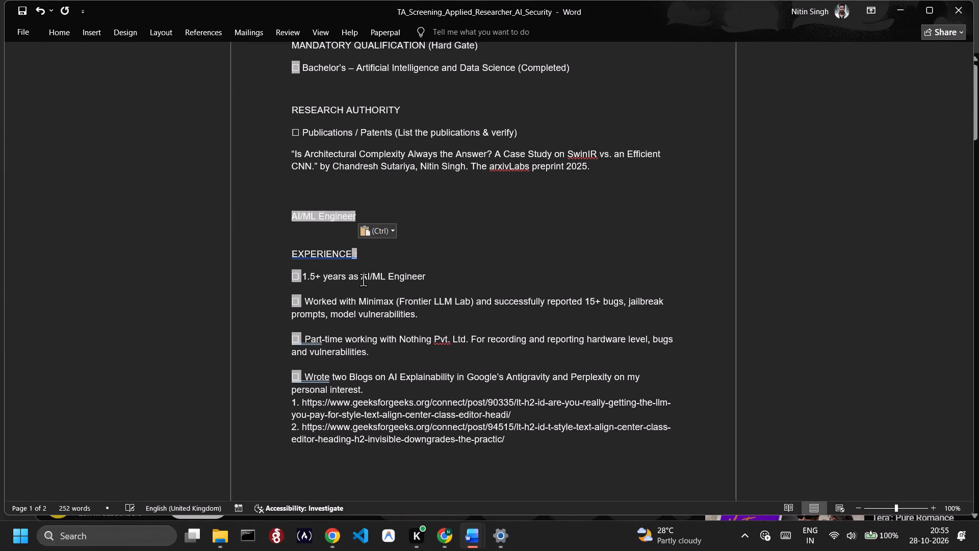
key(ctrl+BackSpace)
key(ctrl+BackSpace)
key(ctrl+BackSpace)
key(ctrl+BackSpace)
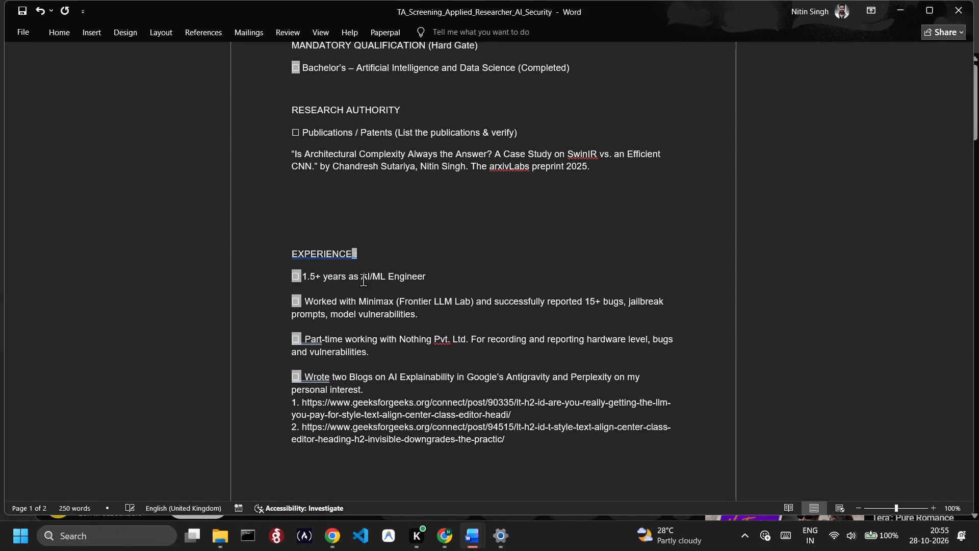
Remove the extra blank lines below the publication citation and start a fresh line directly beneath it.
key(ctrl+BackSpace)
key(ctrl+BackSpace)
key(ctrl+BackSpace)
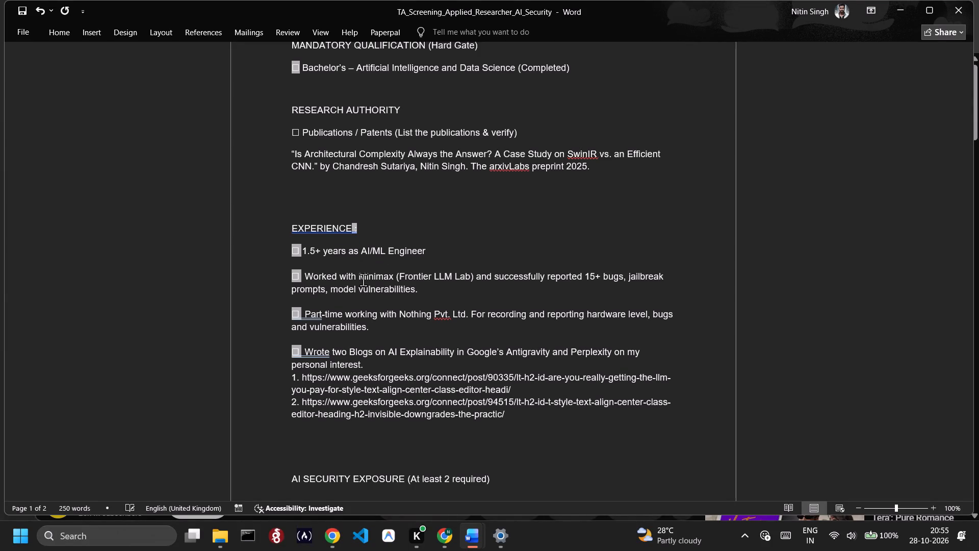
key(BackSpace)
key(Return)
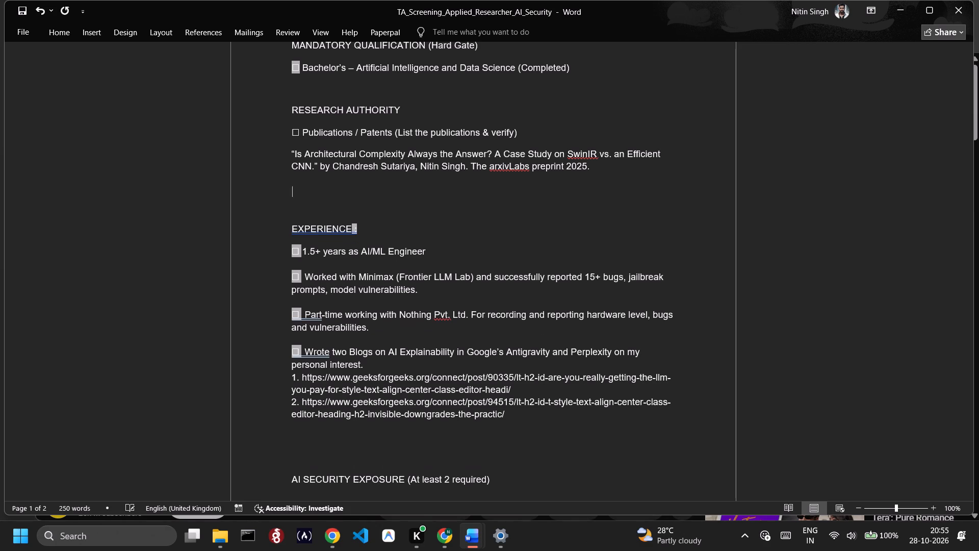
Paste "AI/ML Engineer" on the fresh line below the citation using Merge Formatting.
key(ctrl+v)
key(ctrl+BackSpace)
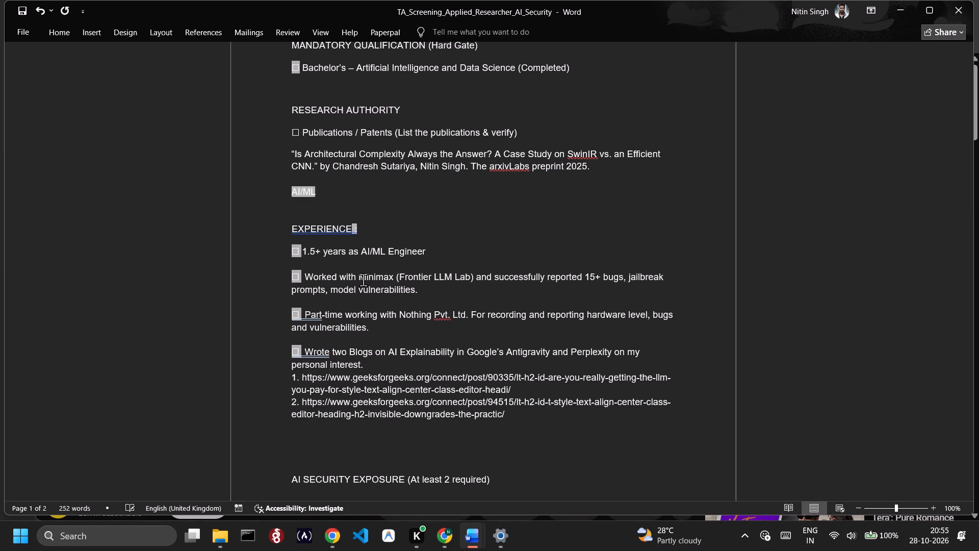
key(ctrl+BackSpace)
key(ctrl+BackSpace)
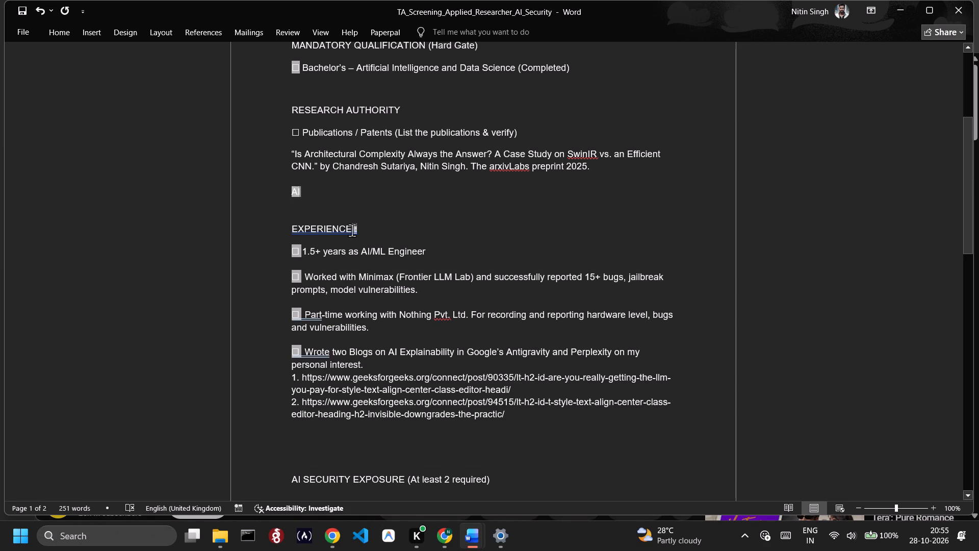
key(ctrl+BackSpace)
key(ctrl+v)
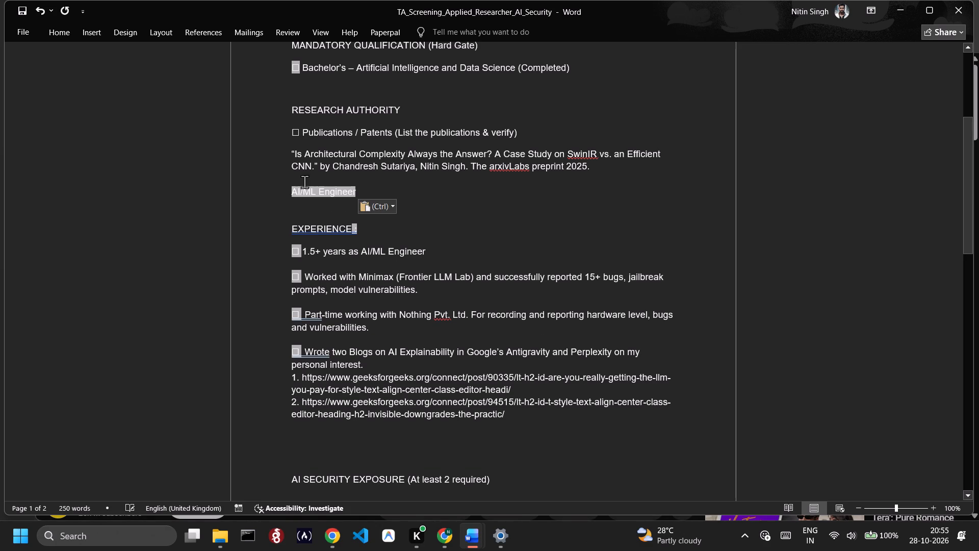
click(381, 210)
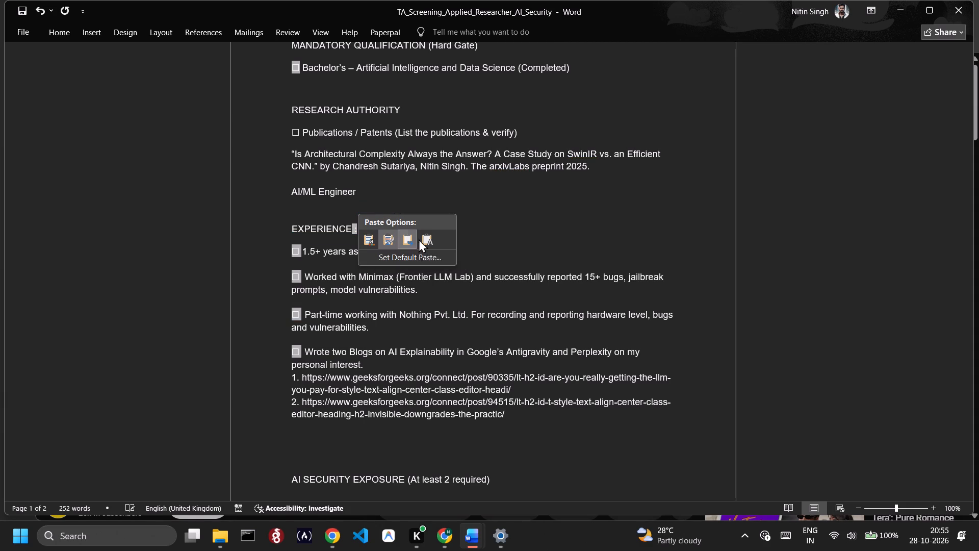
click(390, 241)
Replace the "AI/ML Engineer" line with "Industry or academic recognition:" from the clipboard history.
triple_click(318, 189)
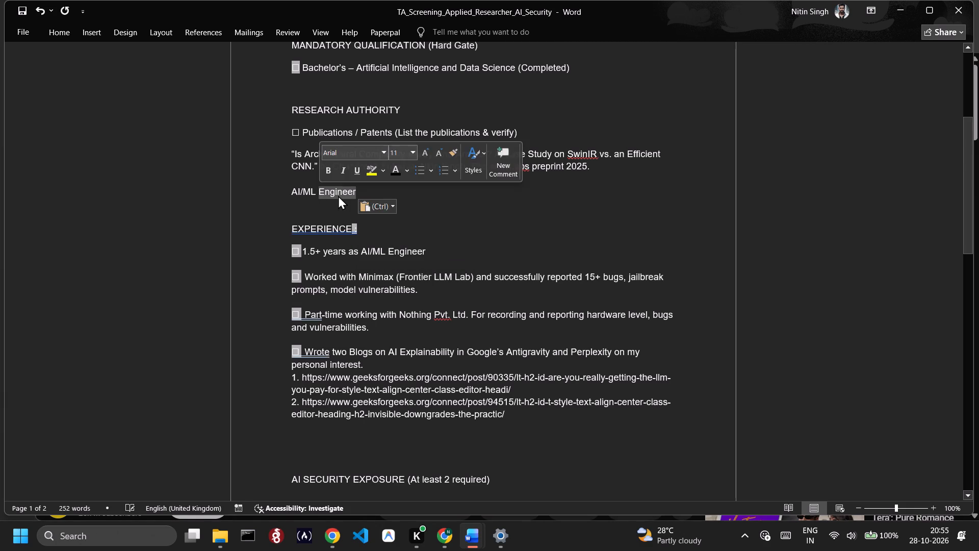
click(342, 191)
drag(362, 188, 289, 190)
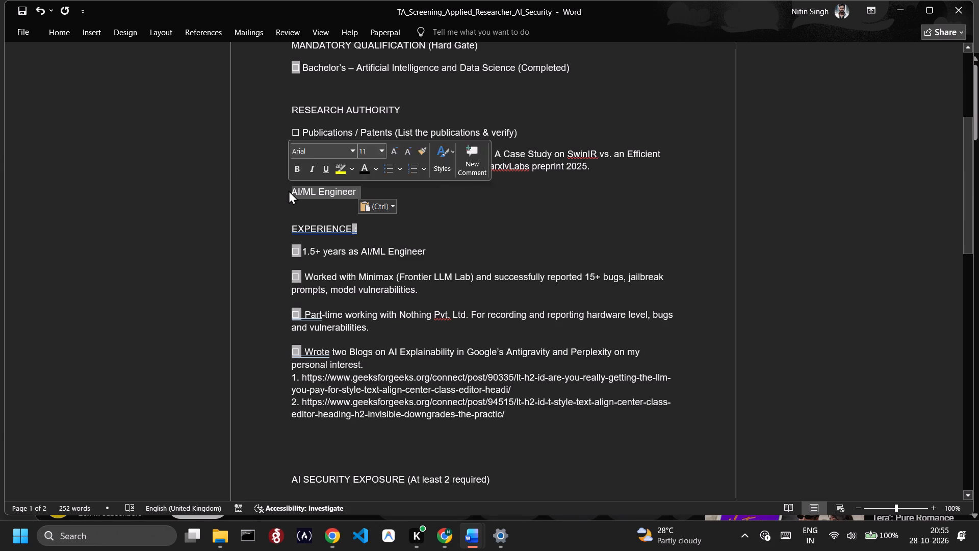
key(super+v)
click(359, 320)
key(ctrl+v)
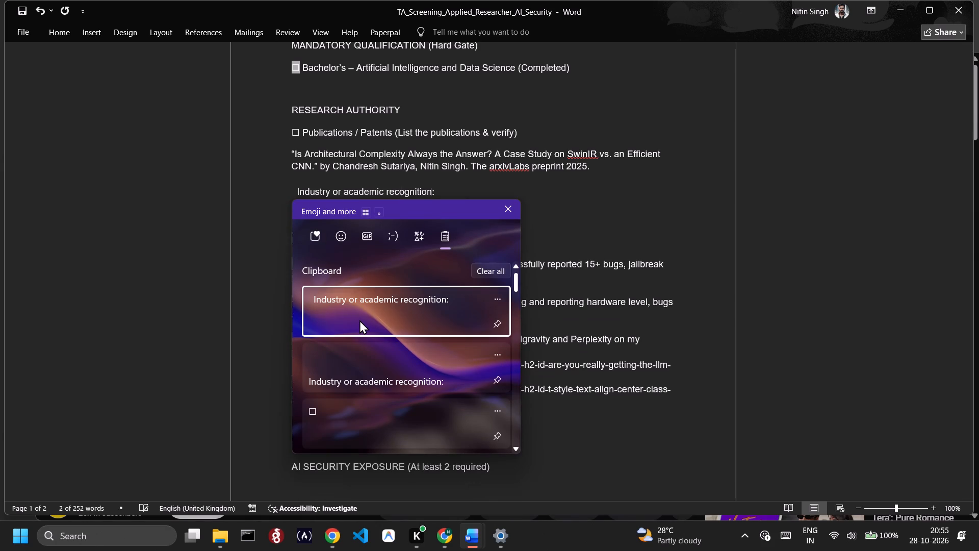
Remove the leading spaces in front of "Industry or academic recognition:".
drag(298, 193, 307, 194)
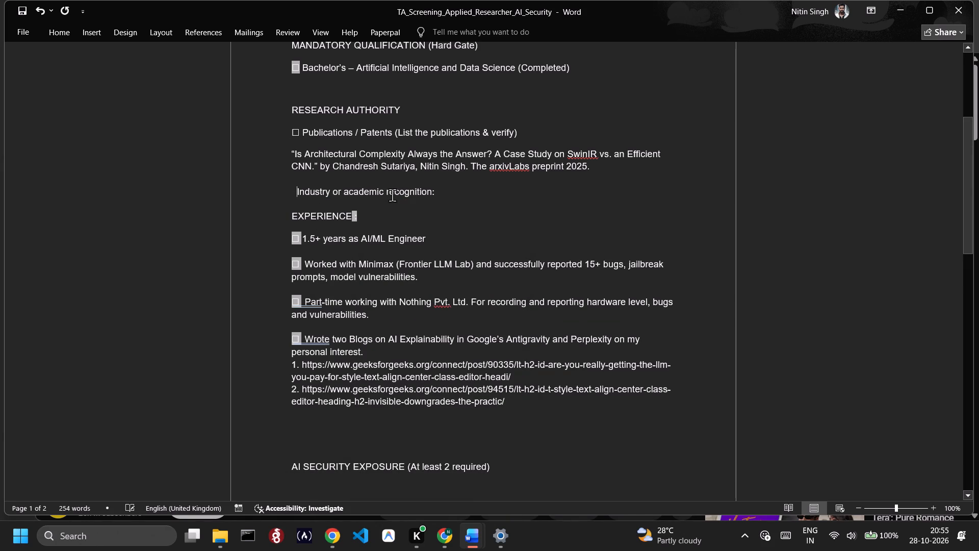
key(BackSpace)
key(BackSpace)
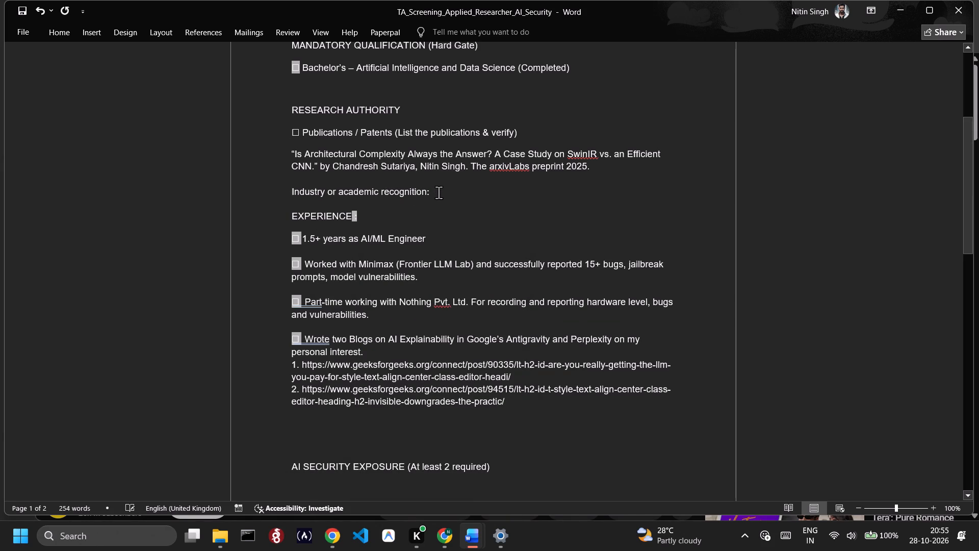
Add blank lines above and below "Industry or academic recognition:", leaving the insertion point on a fresh line directly beneath it.
click(439, 192)
click(435, 179)
key(Return)
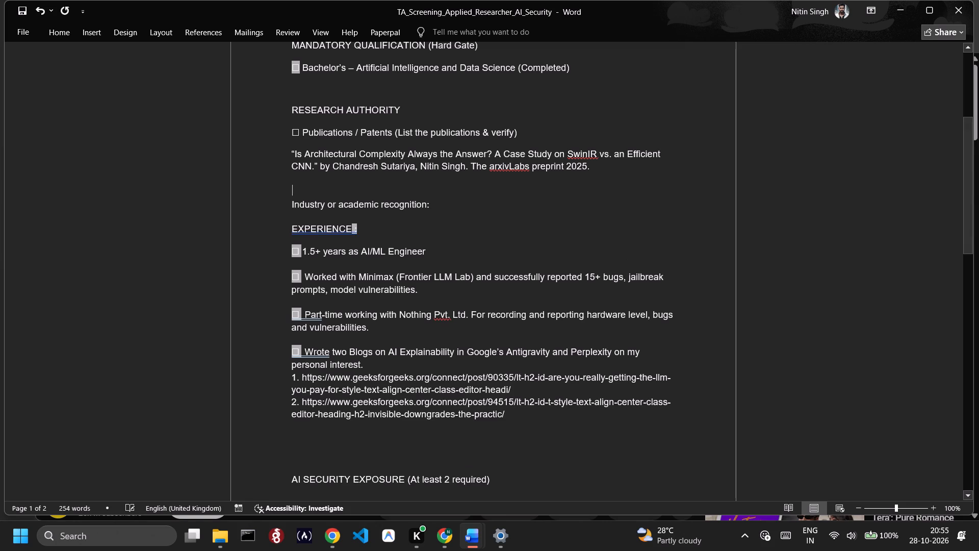
key(Return)
click(421, 223)
click(411, 233)
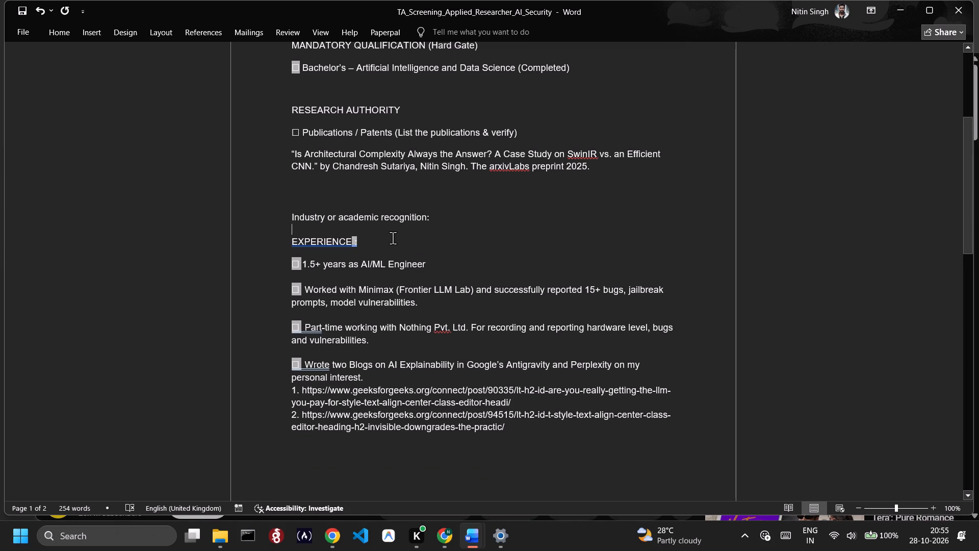
key(Return)
key(Return)
click(443, 221)
key(Return)
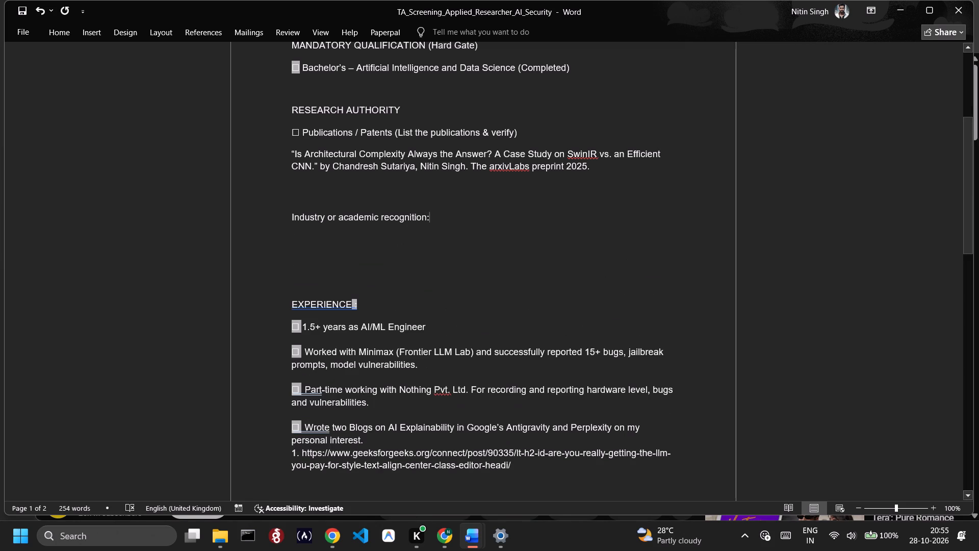
scroll(459, 238, down, 2)
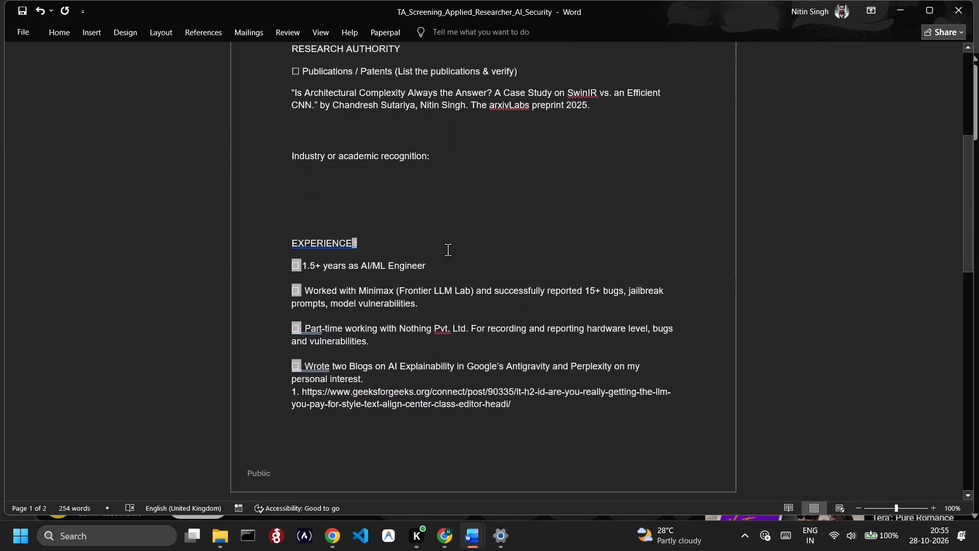
scroll(439, 252, up, 1)
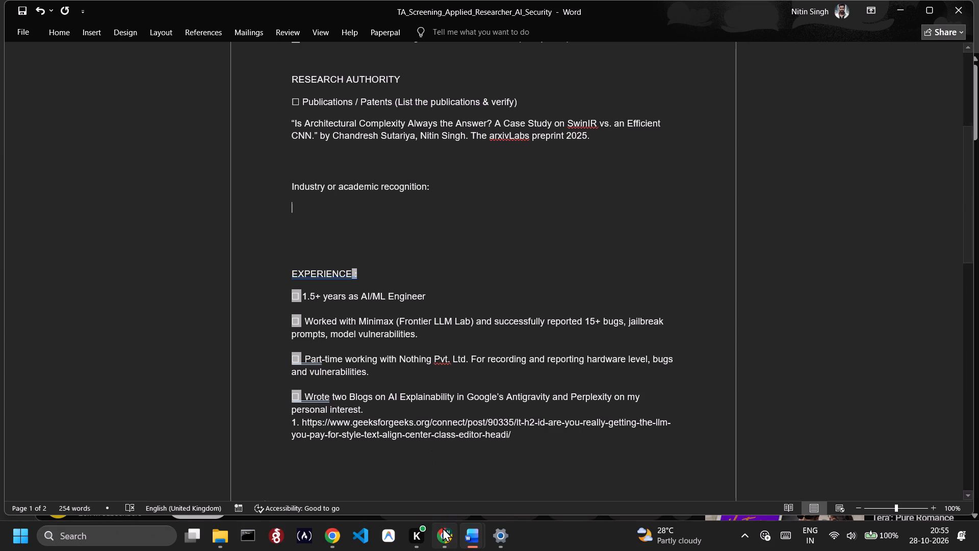
Switch to the résumé PDF in Chrome and read through the entries under Achievements.
click(452, 535)
scroll(257, 407, down, 6)
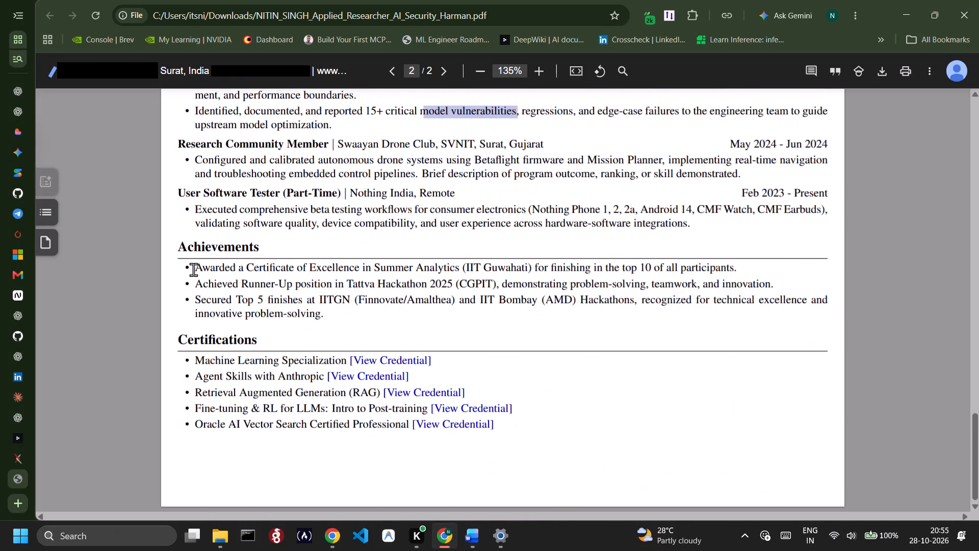
drag(193, 269, 287, 274)
scroll(233, 274, down, 1)
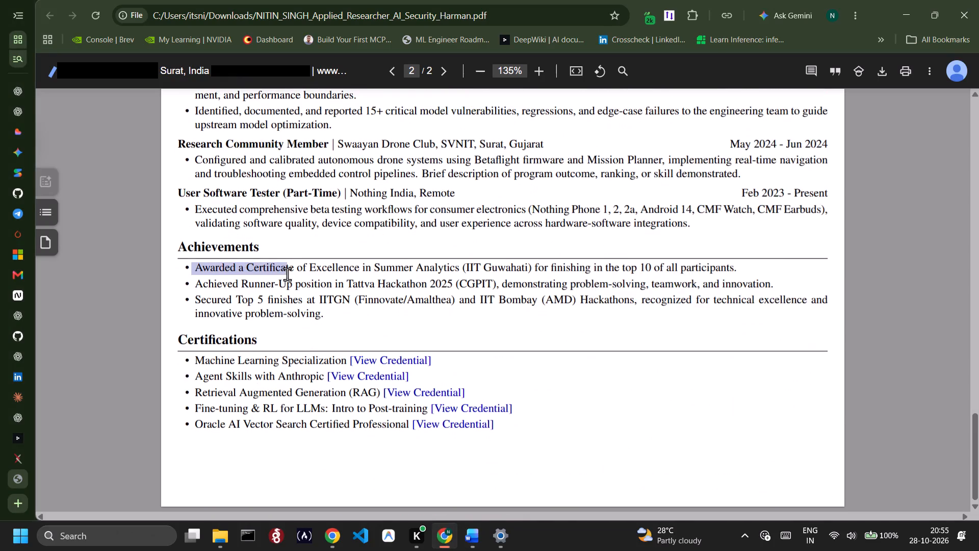
drag(287, 274, 462, 276)
click(402, 291)
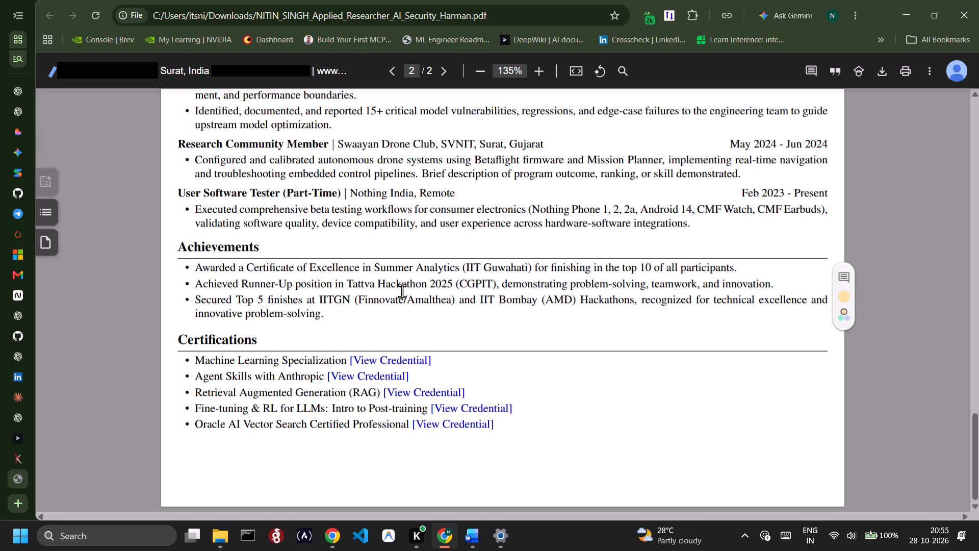
drag(194, 283, 575, 283)
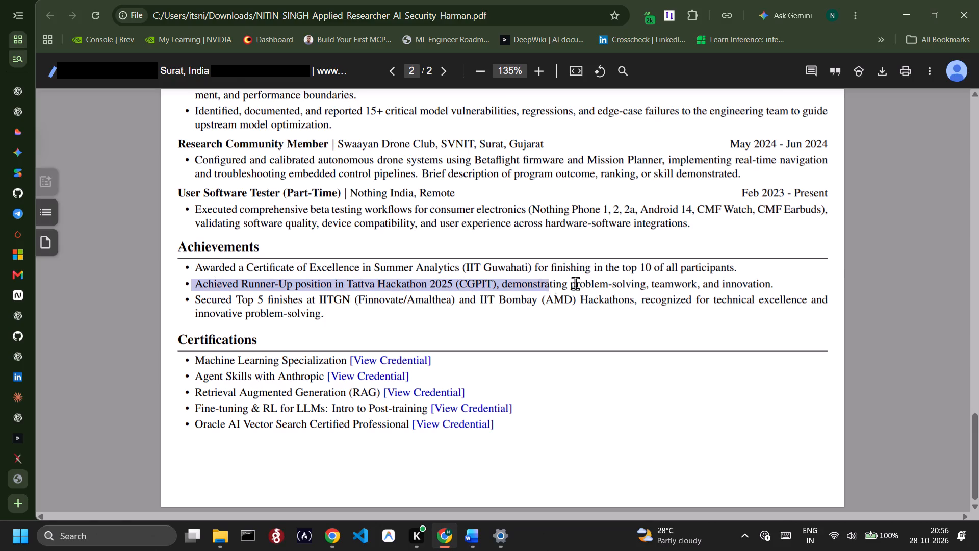
drag(575, 283, 707, 283)
click(260, 304)
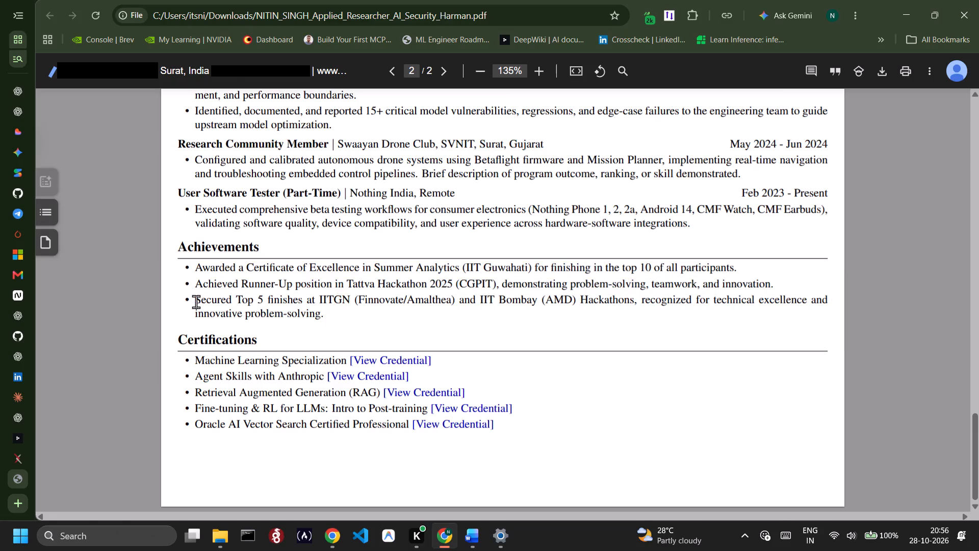
Copy the full "Secured Top 5 finishes" achievement from the résumé and paste it below "Industry or academic recognition:" in the Word document.
drag(196, 302, 338, 311)
click(339, 311)
drag(338, 311, 197, 303)
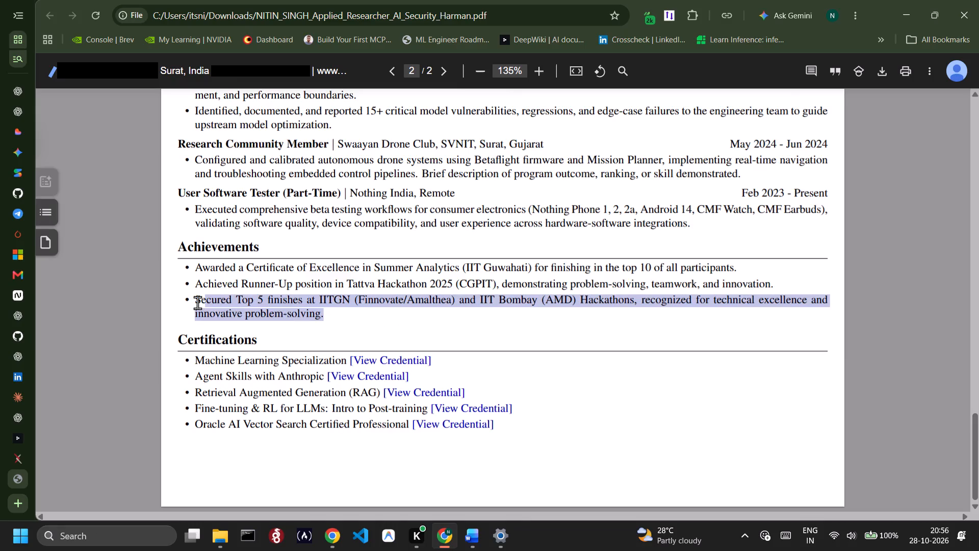
drag(197, 303, 194, 302)
key(ctrl+c)
key(alt+Tab)
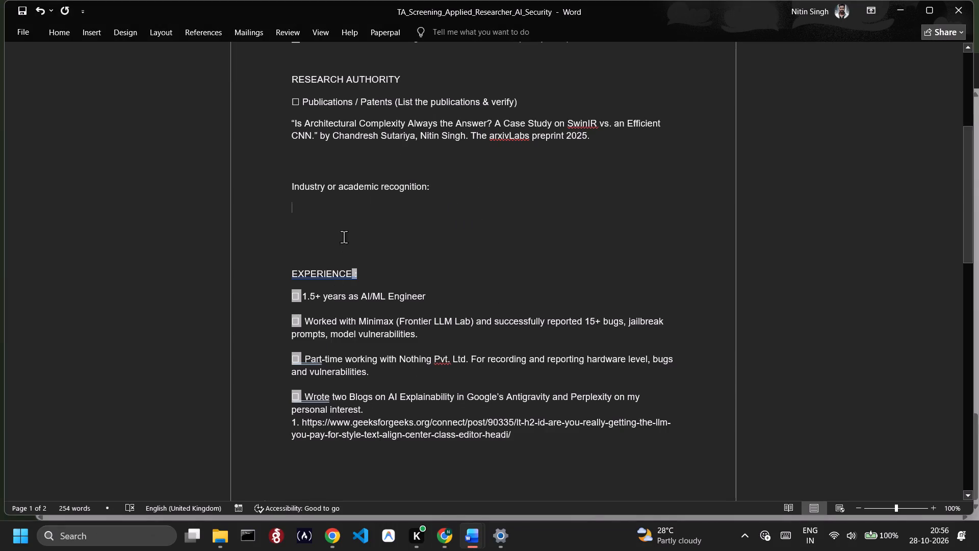
key(ctrl+v)
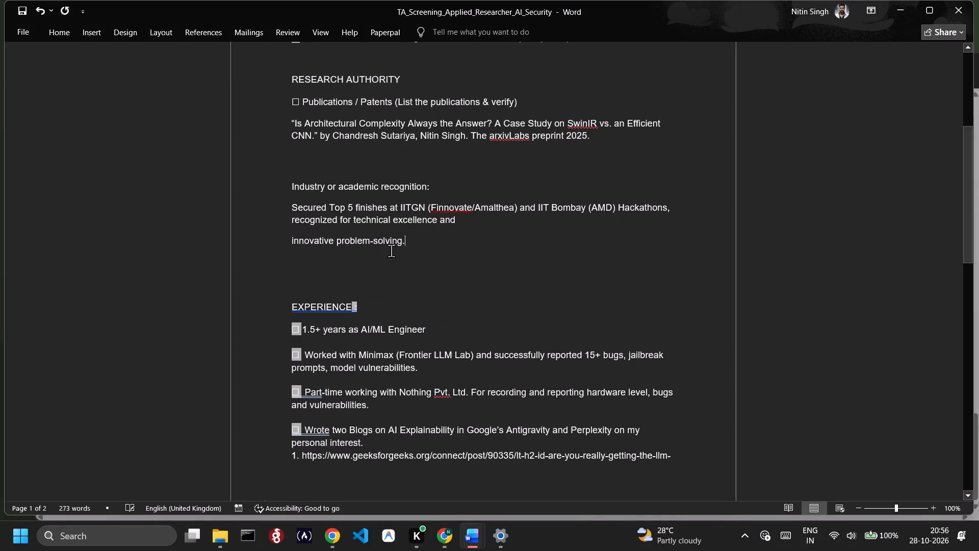
Trim the pasted entry to the single line "Secured Top 5 finishes at IITGN (Finnovate/Amalthea) and IIT Bombay (AMD) Hackathon.".
click(291, 241)
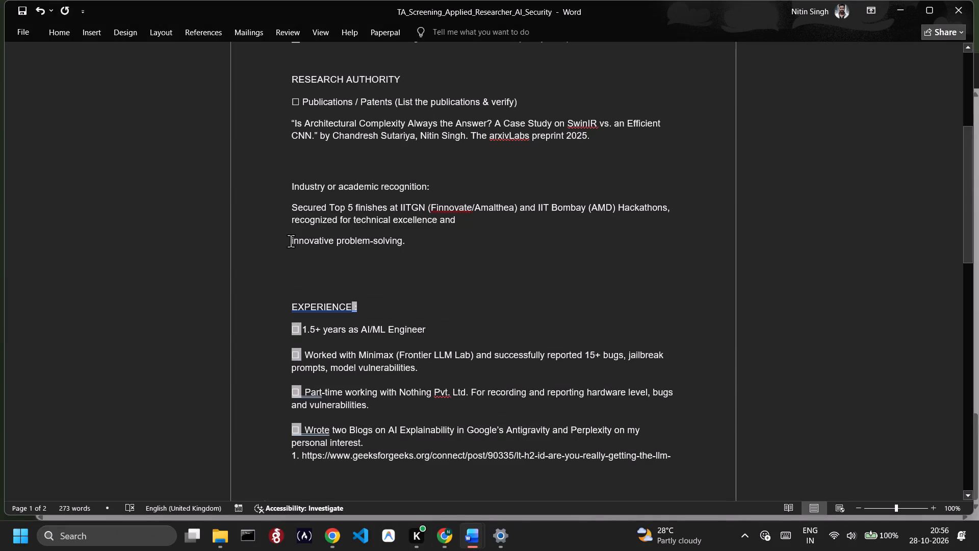
key(BackSpace)
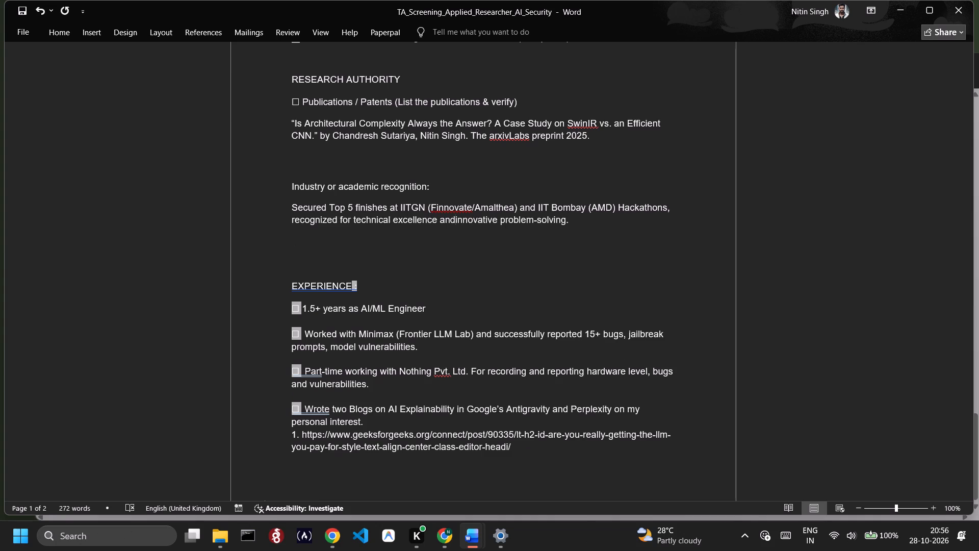
key(space)
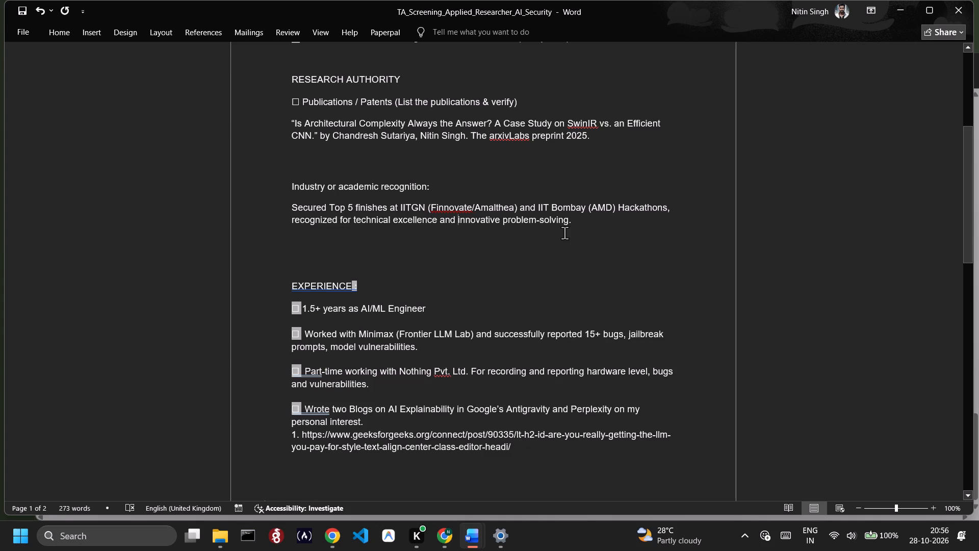
drag(577, 222, 328, 222)
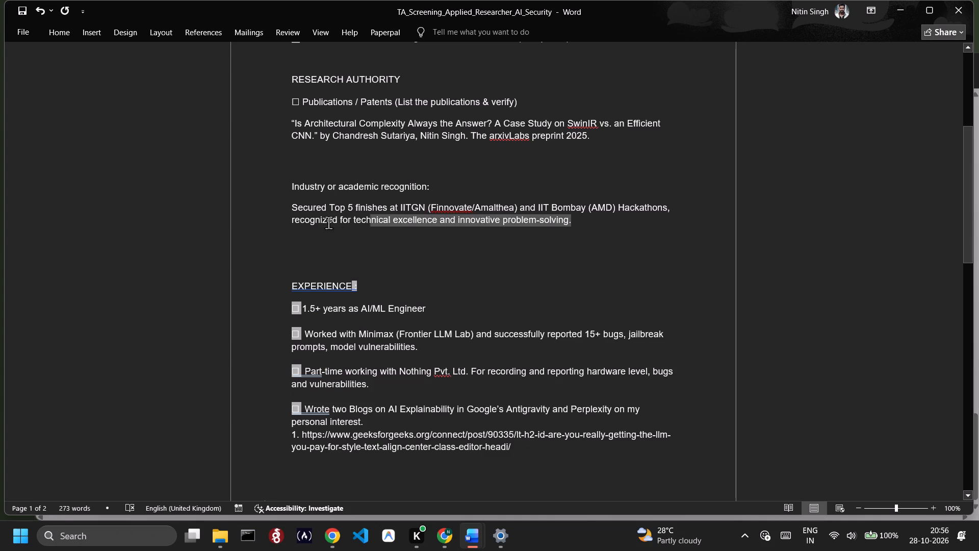
drag(328, 222, 228, 222)
key(BackSpace)
key(BackSpace)
key(BackSpace)
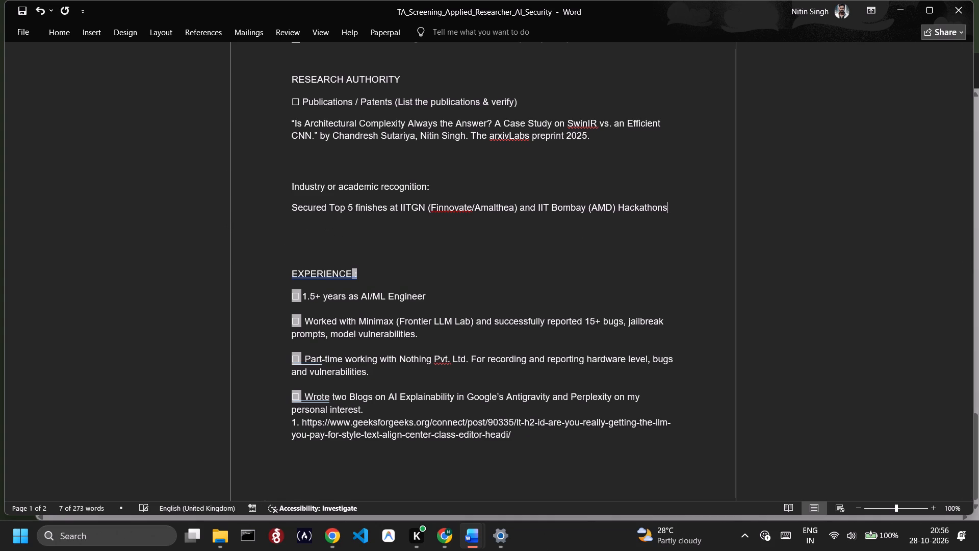
key(BackSpace)
key(period)
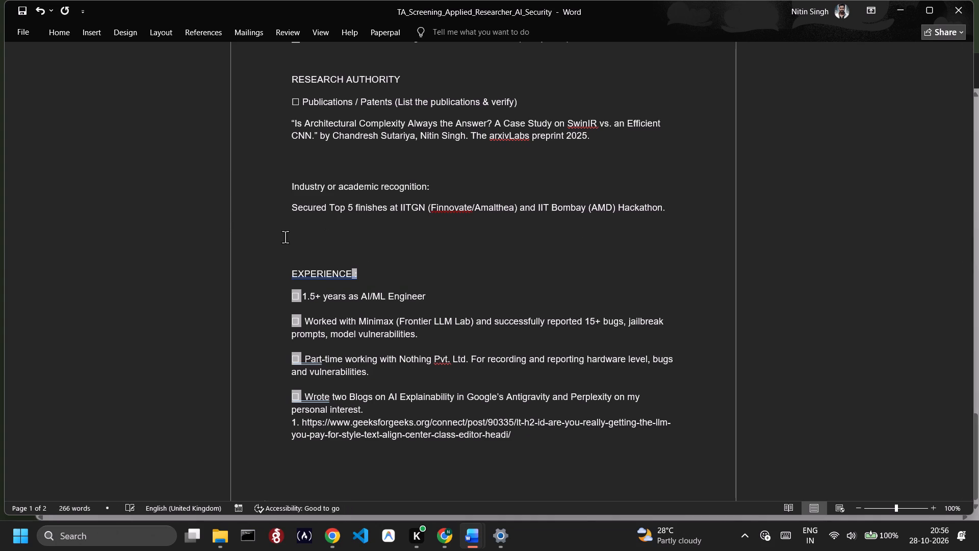
Switch to the sample screening document and examine how its industry or academic recognition entries are written.
key(alt+Tab)
key(alt+Tab)
key(alt+Tab)
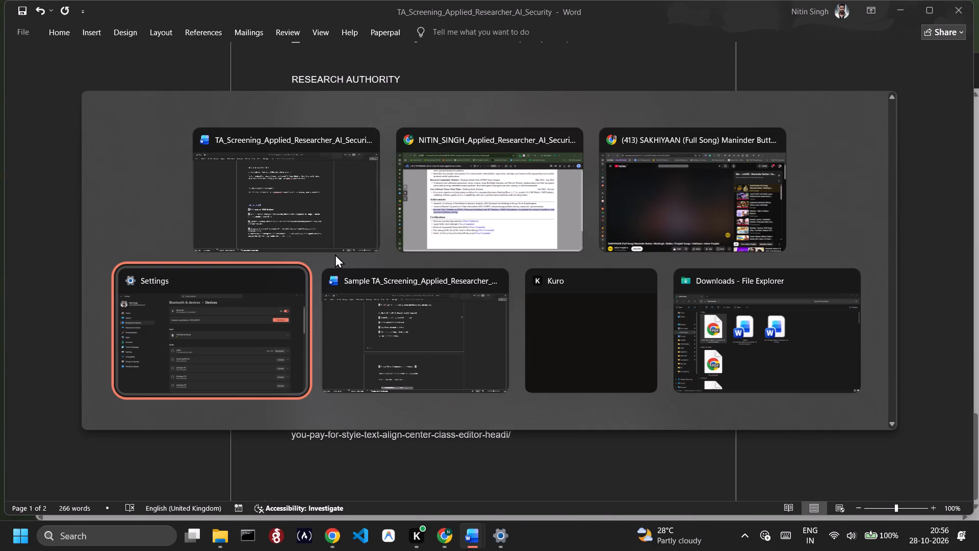
key(alt+Tab)
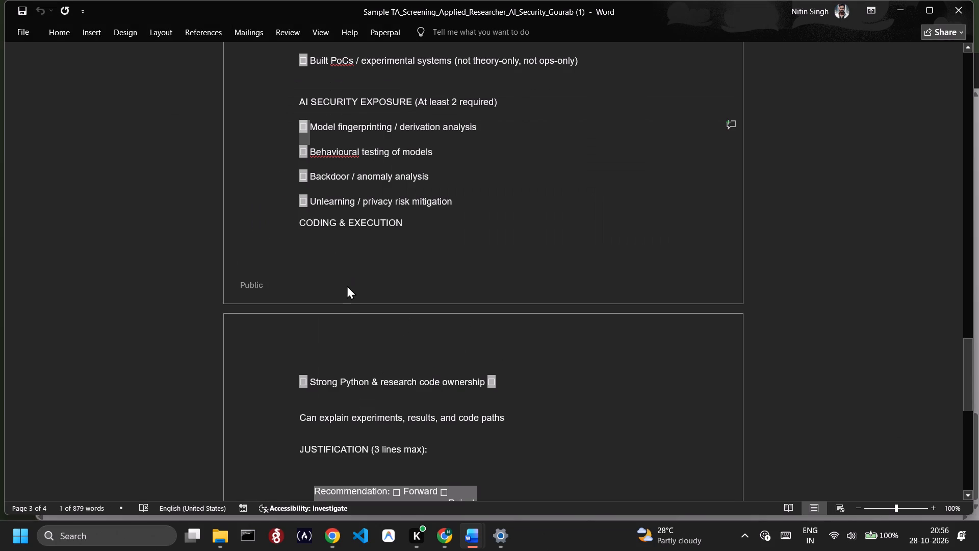
scroll(347, 285, down, 2)
scroll(347, 285, up, 8)
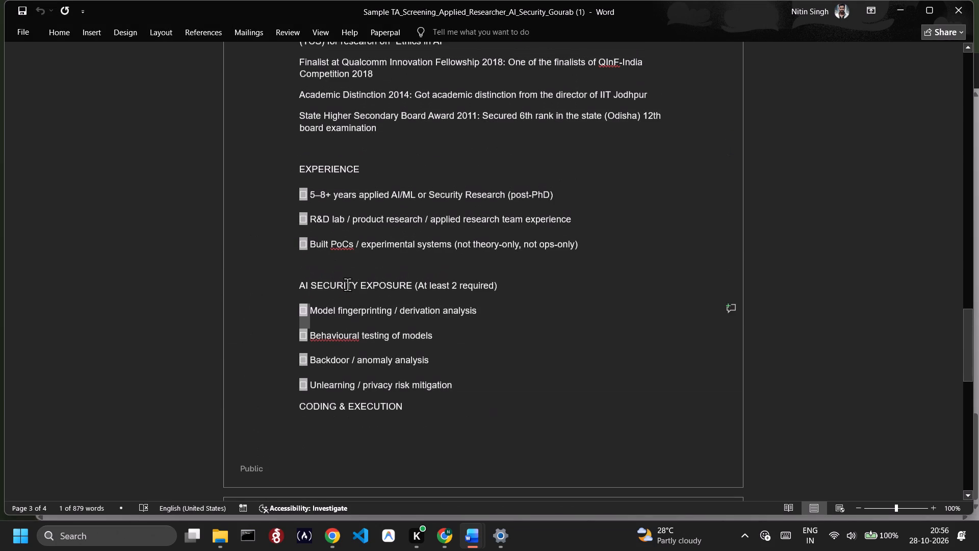
scroll(347, 284, up, 4)
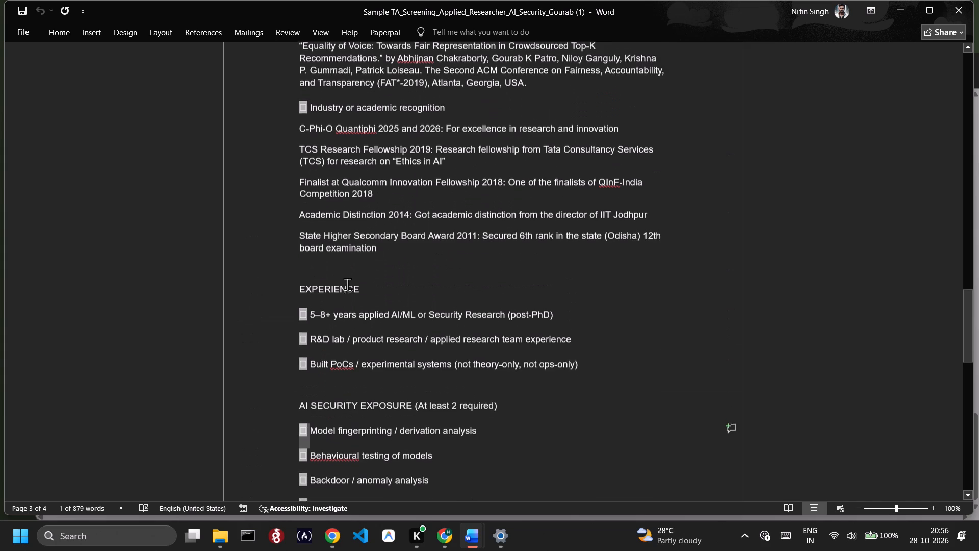
scroll(347, 284, up, 2)
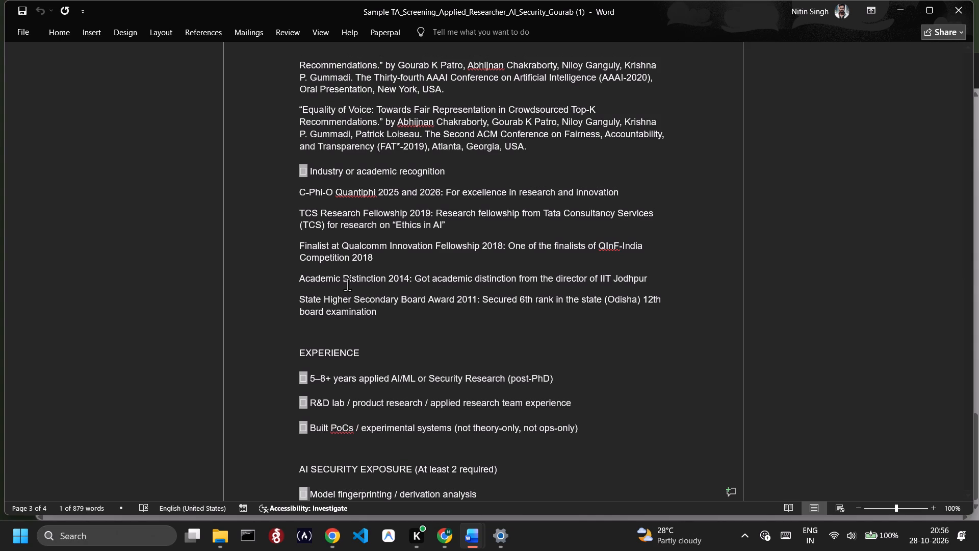
Copy "Achieved Runner-Up position in Tattva Hackathon 2025" from the résumé and paste it on a new line below the Top 5 finishes entry.
key(alt+Tab)
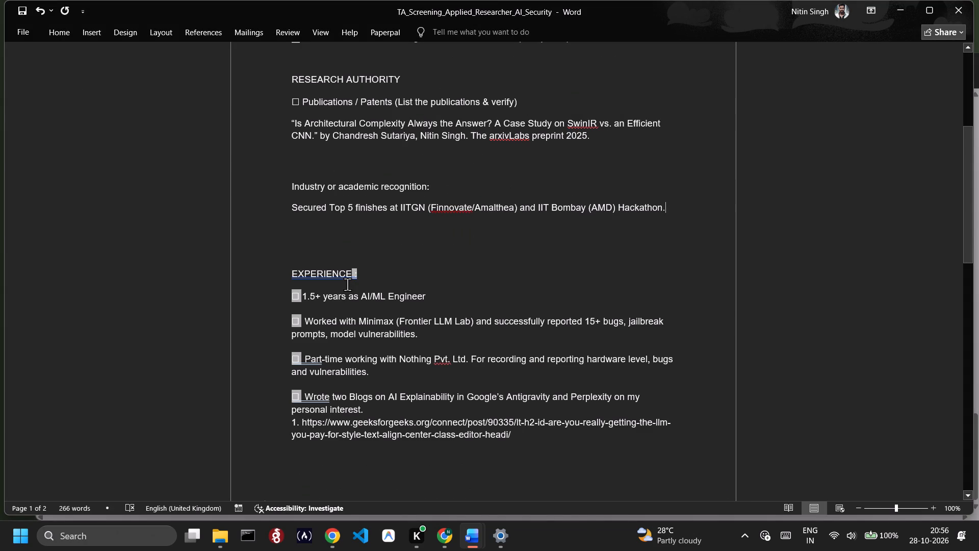
key(Return)
key(alt+Tab)
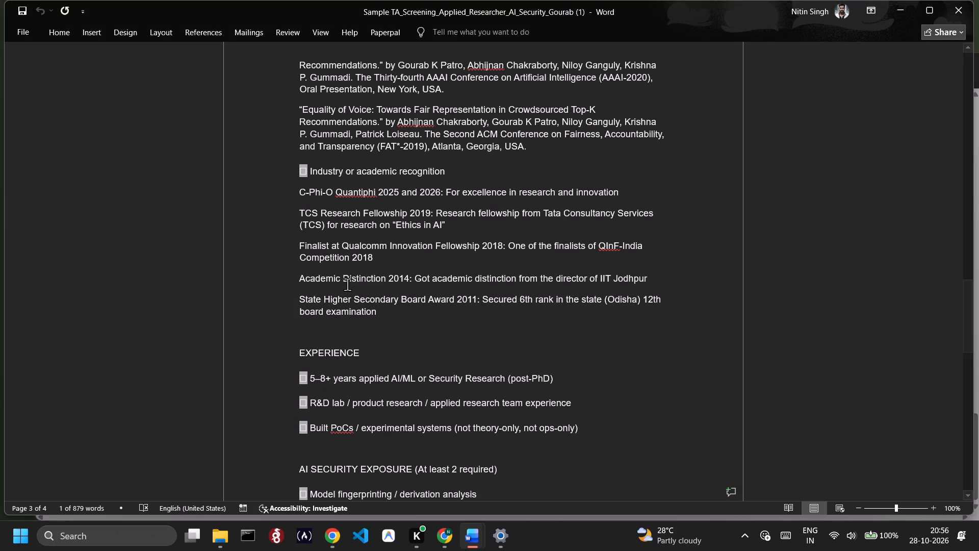
key(alt+Tab)
key(alt+Tab)
click(263, 293)
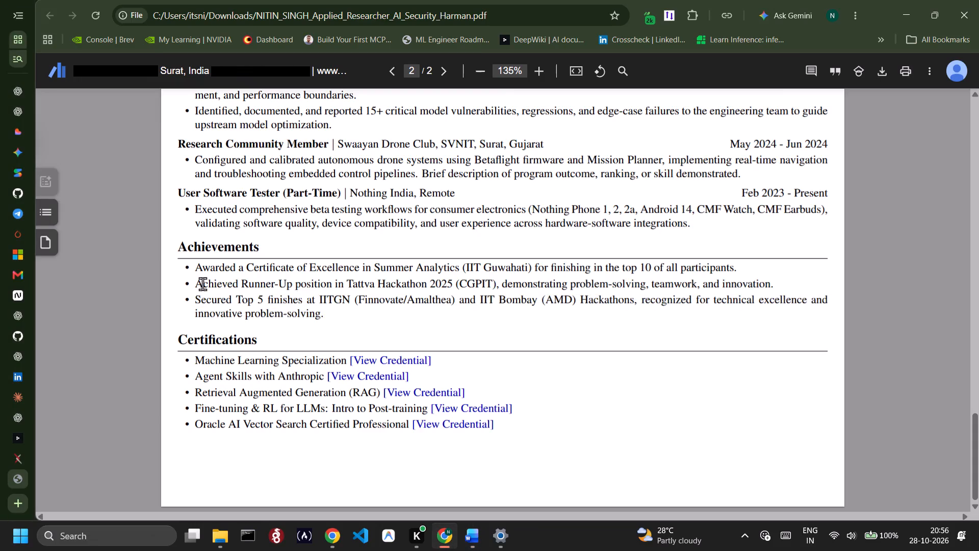
drag(196, 281, 288, 281)
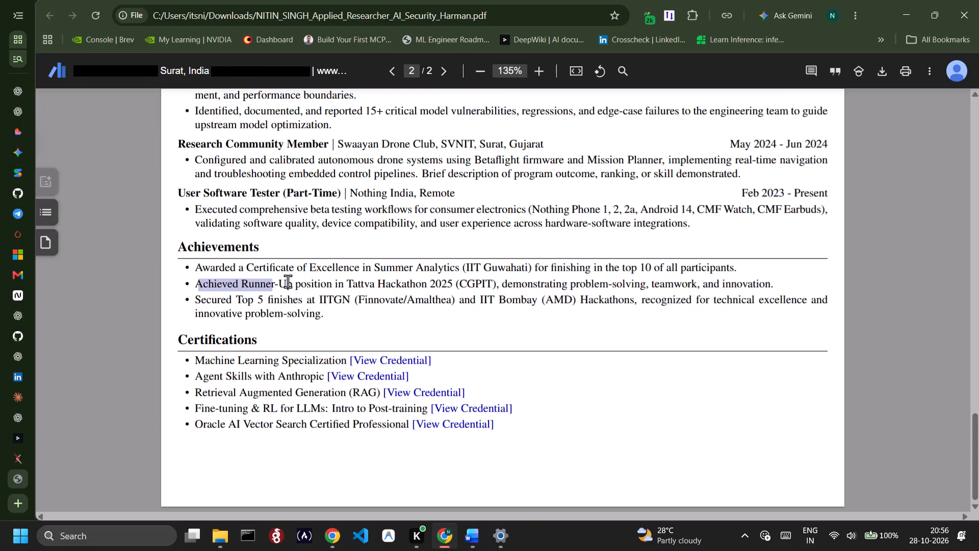
drag(288, 281, 450, 286)
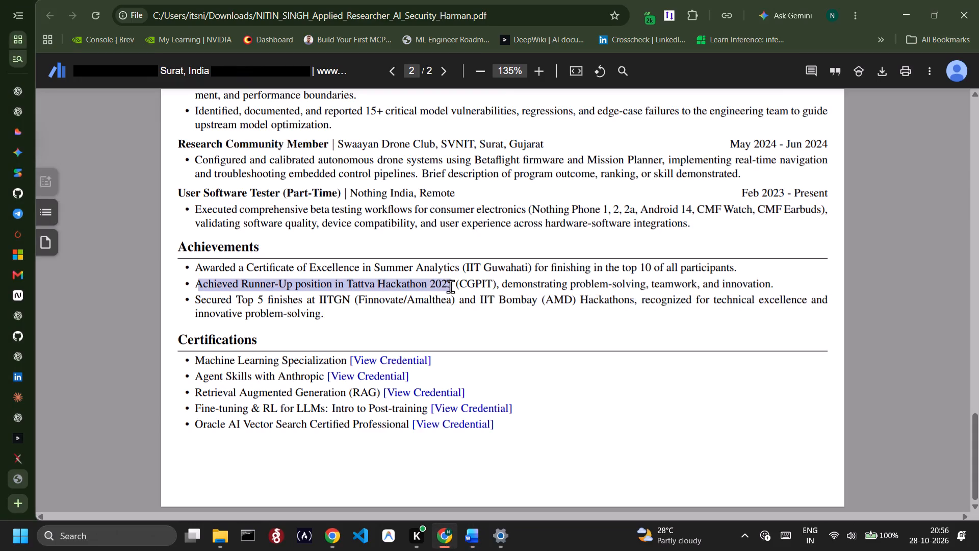
drag(450, 286, 568, 290)
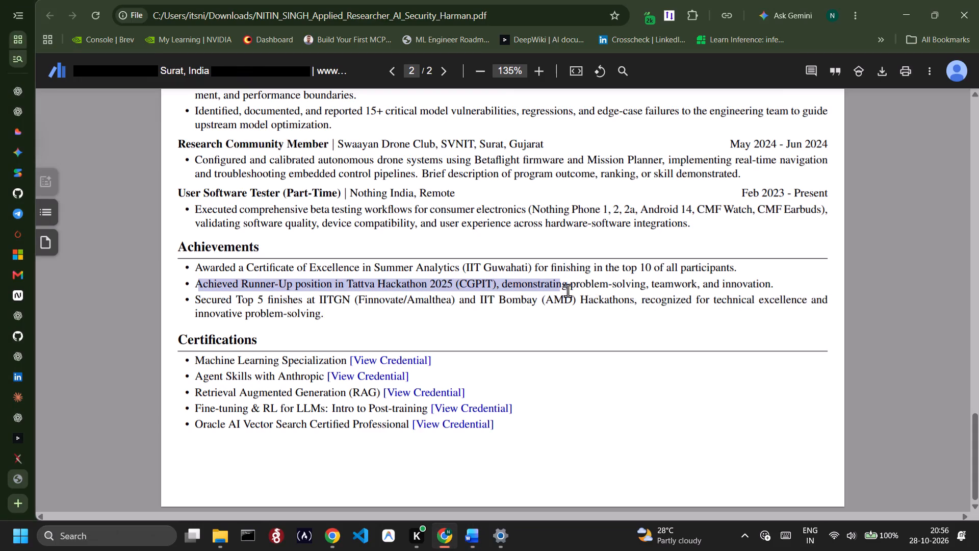
drag(568, 290, 494, 288)
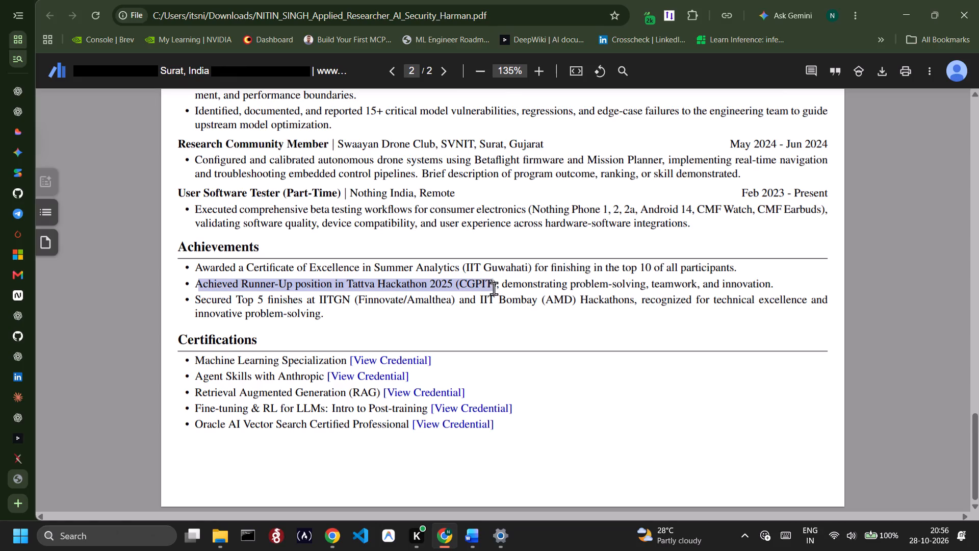
drag(494, 288, 451, 285)
key(ctrl+c)
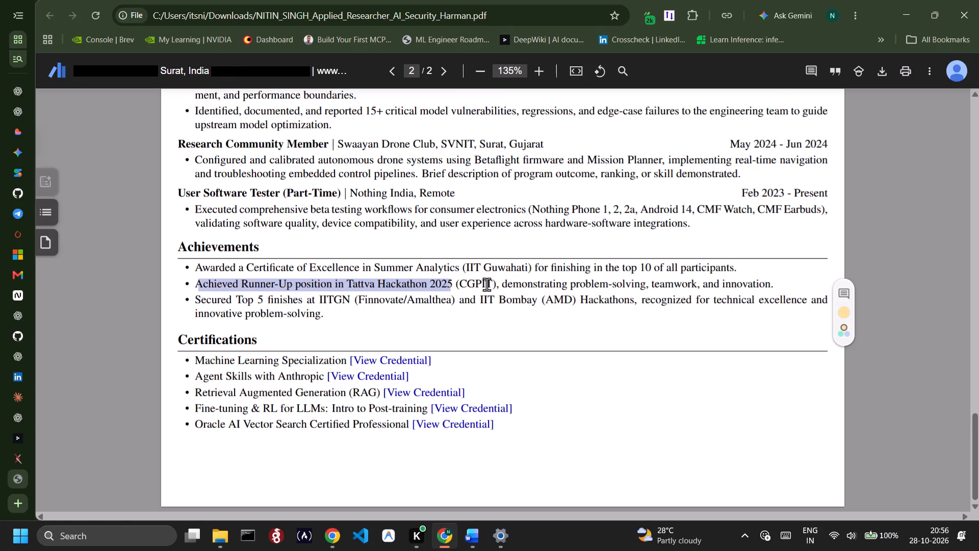
key(alt+Tab)
key(alt+Tab)
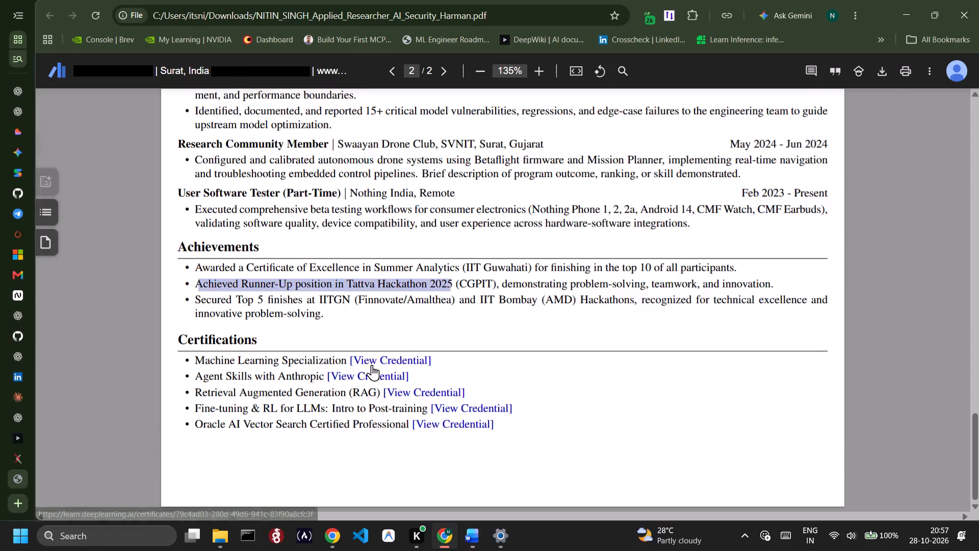
key(alt+Tab)
key(alt+Tab)
key(ctrl+v)
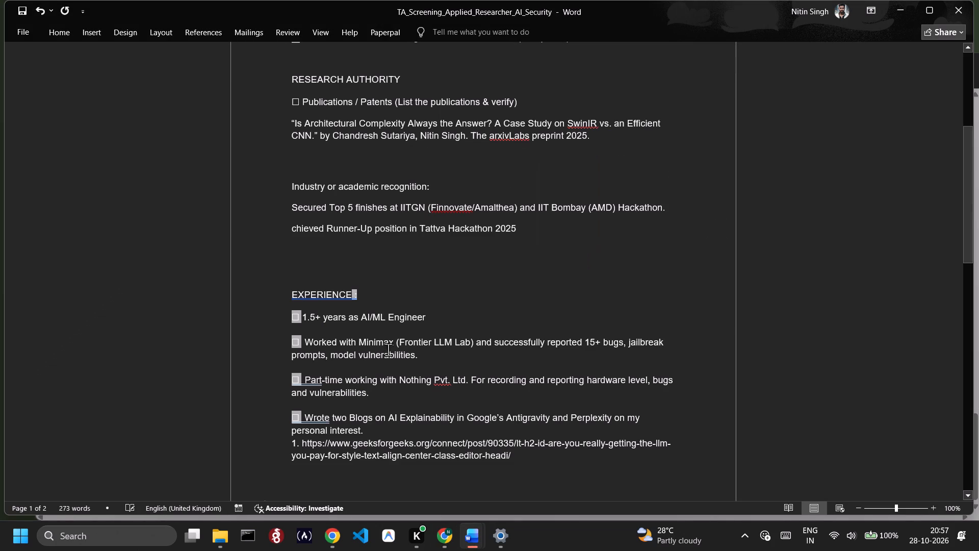
Correct the pasted hackathon entry to read "Achieved Runner-Up position in Tattva Hackathon 2025.".
click(292, 233)
key(shift+a)
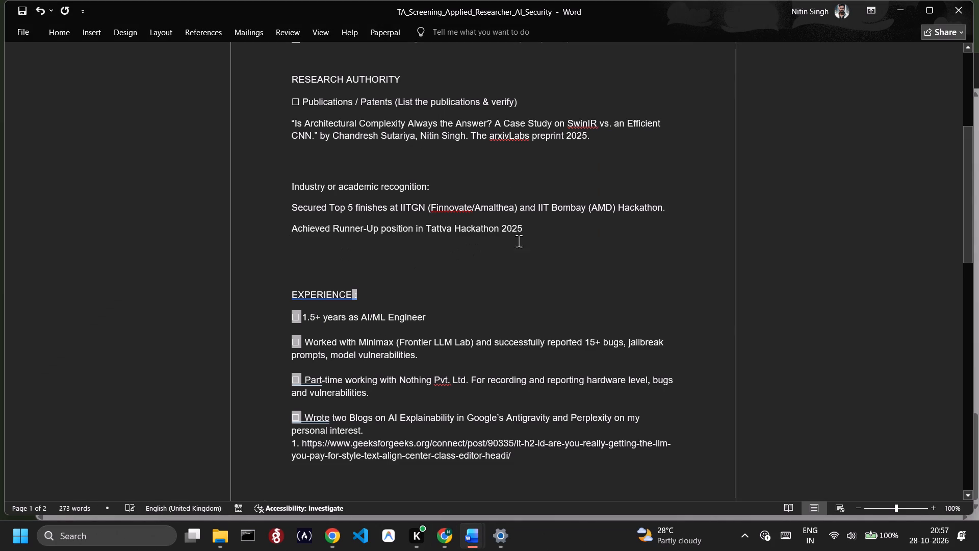
click(544, 233)
key(period)
Copy the full "Awarded a Certificate of Excellence in Summer Analytics (IIT Guwahati)" achievement from the résumé and paste it below the Tattva Hackathon entry.
key(Return)
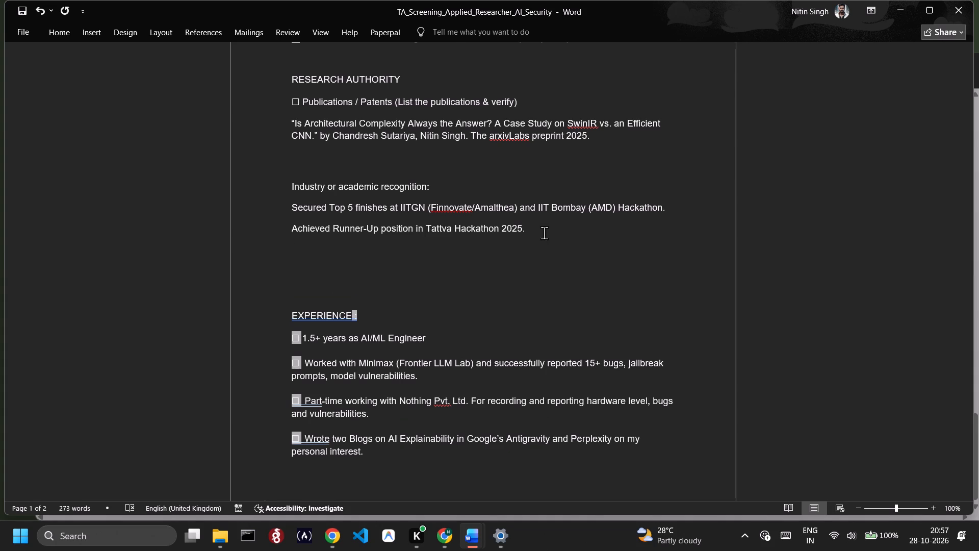
key(alt+Tab)
key(alt+Tab)
key(alt+Tab)
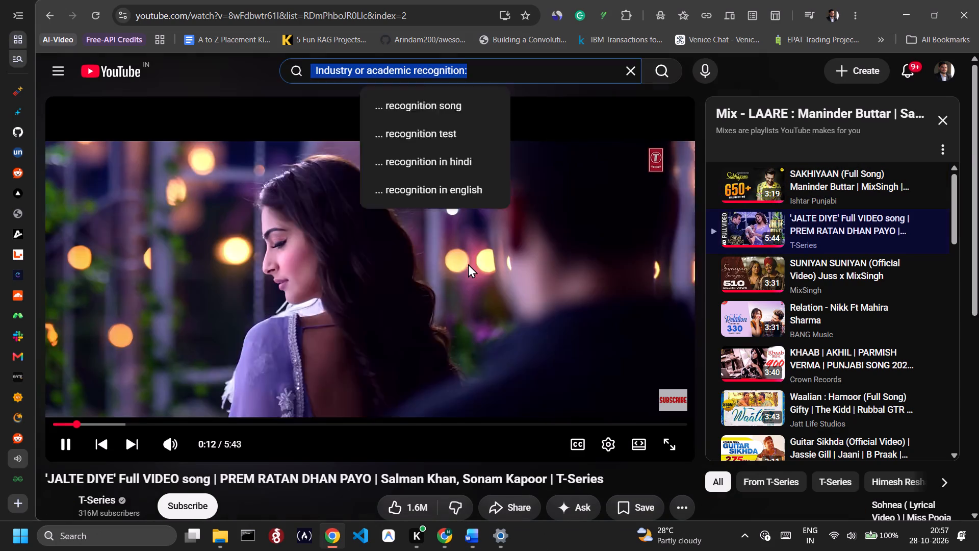
key(alt+Tab)
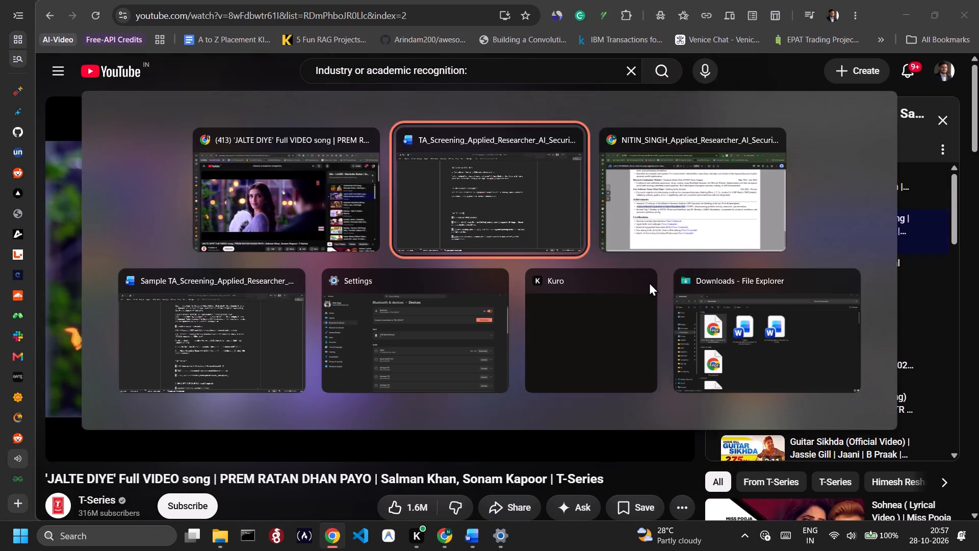
key(alt+Tab)
key(alt+Tab)
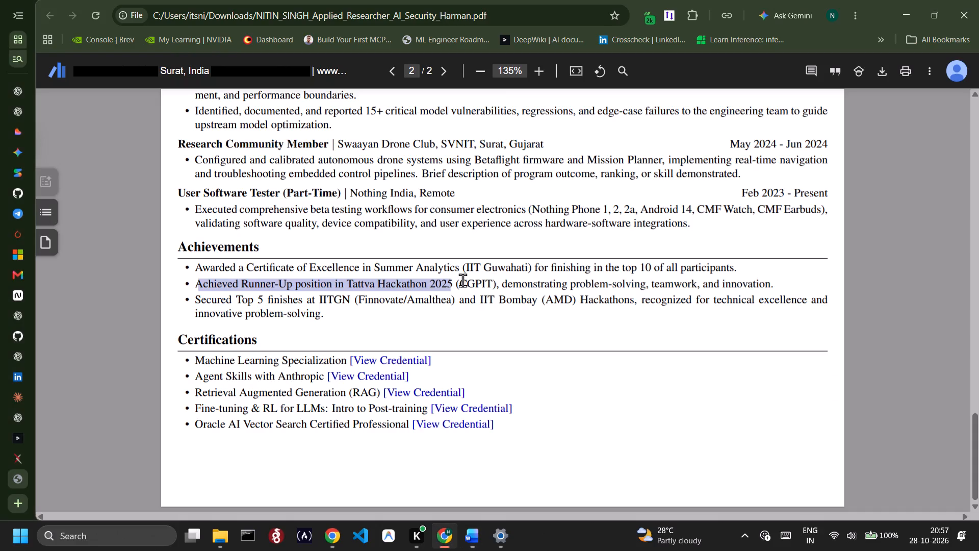
drag(197, 267, 324, 267)
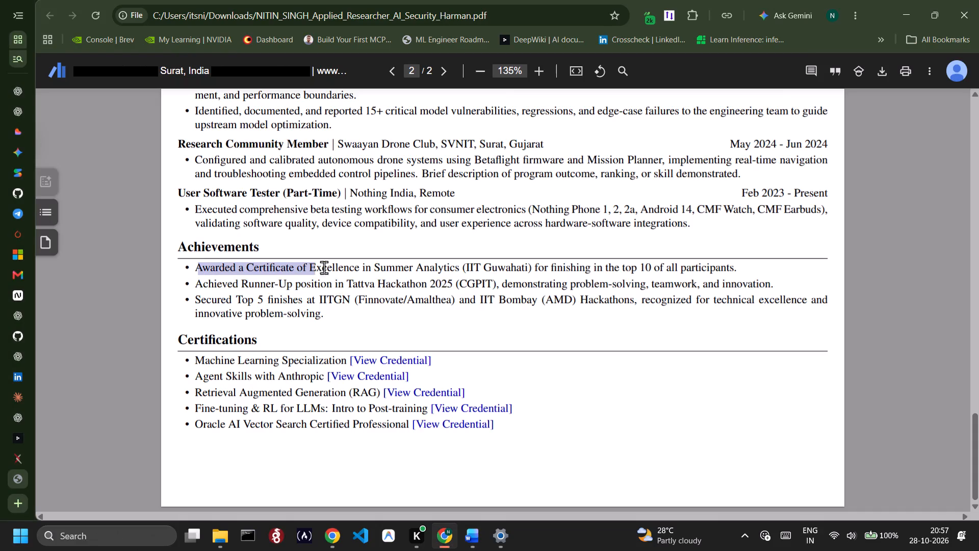
drag(324, 267, 460, 270)
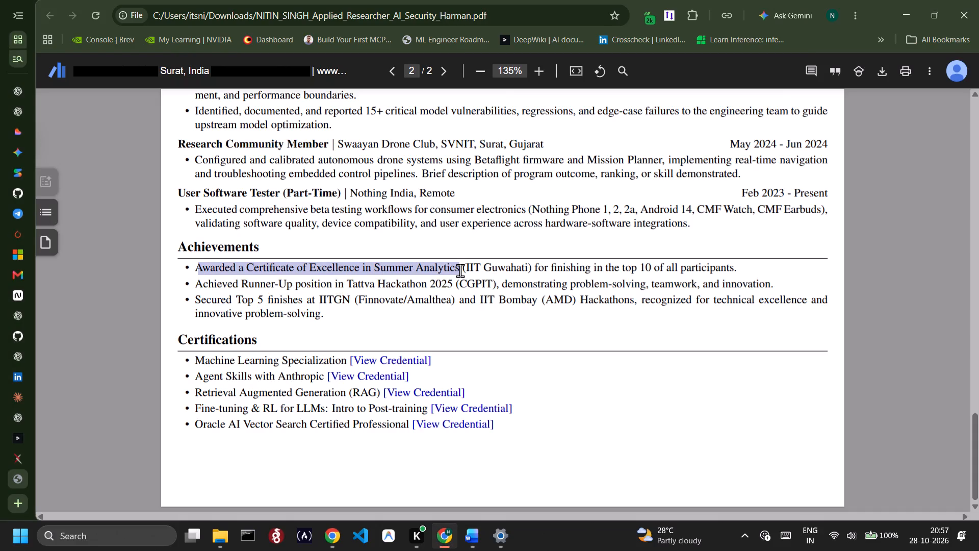
drag(460, 270, 537, 269)
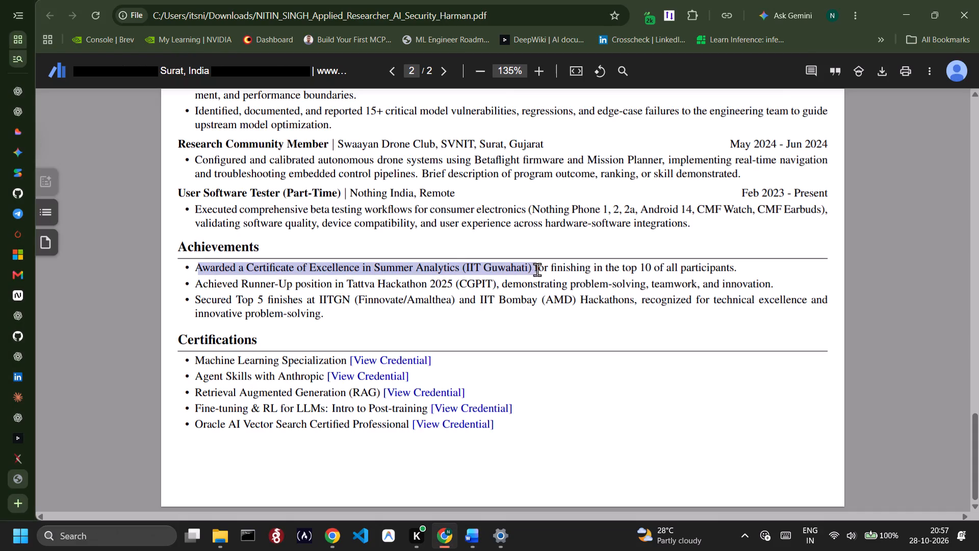
drag(537, 269, 745, 270)
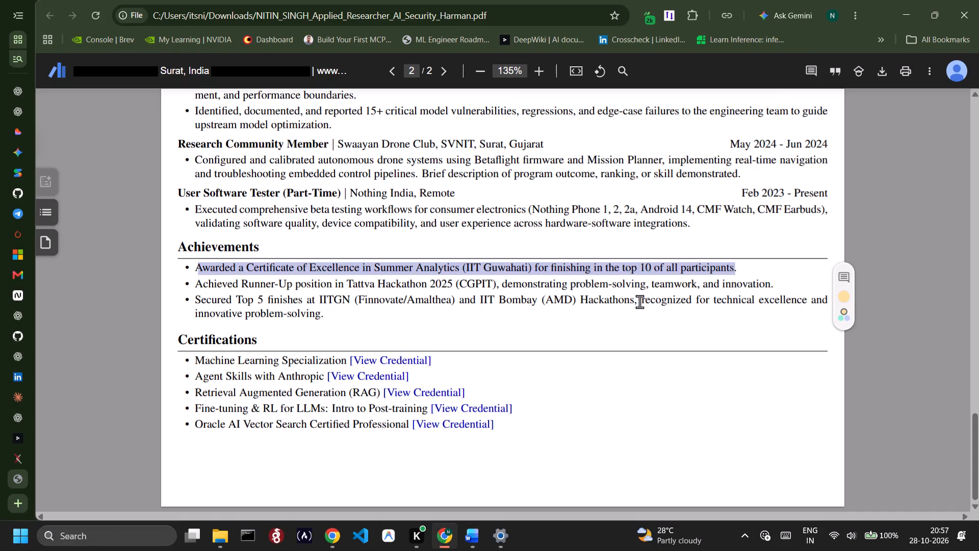
key(ctrl+c)
key(ctrl+c)
key(ctrl+c)
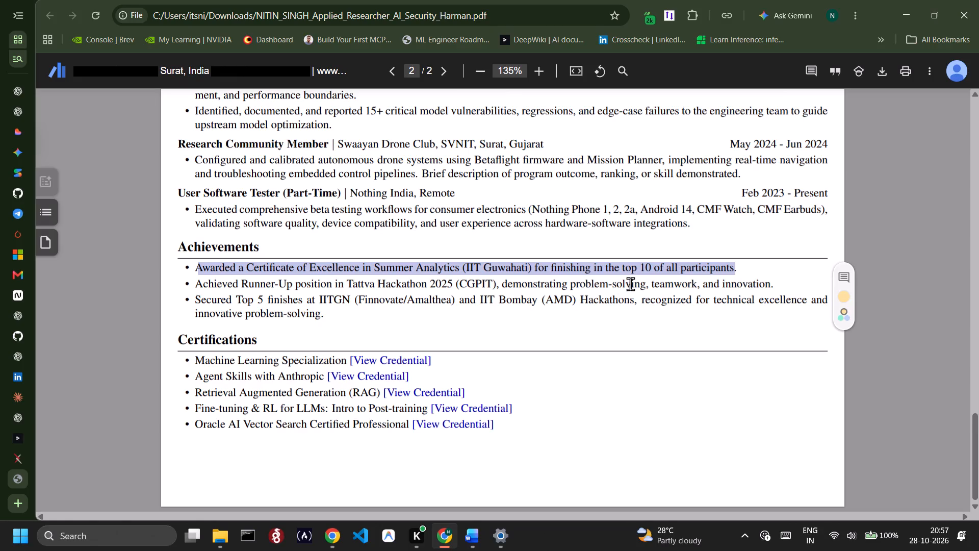
click(663, 272)
drag(741, 267, 296, 267)
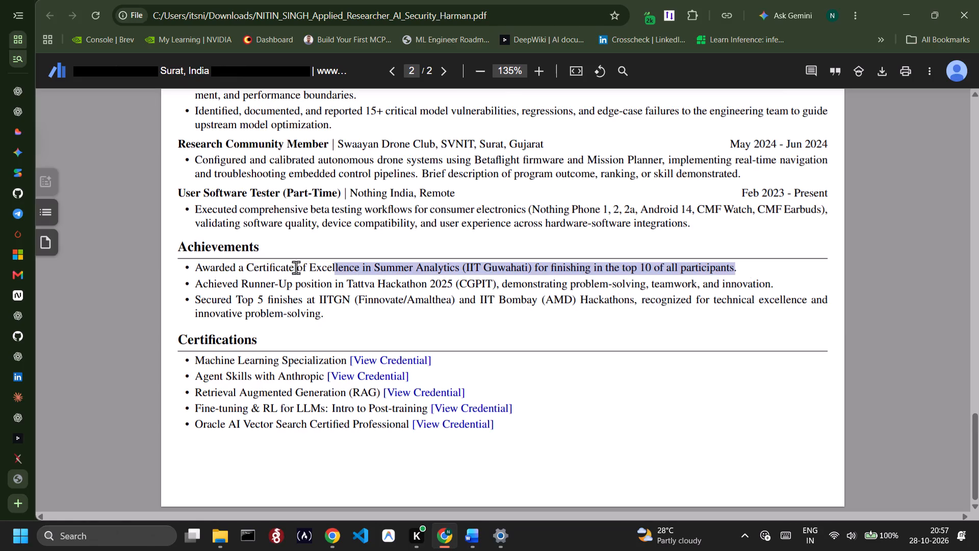
drag(296, 267, 194, 270)
key(ctrl+c)
key(ctrl+c)
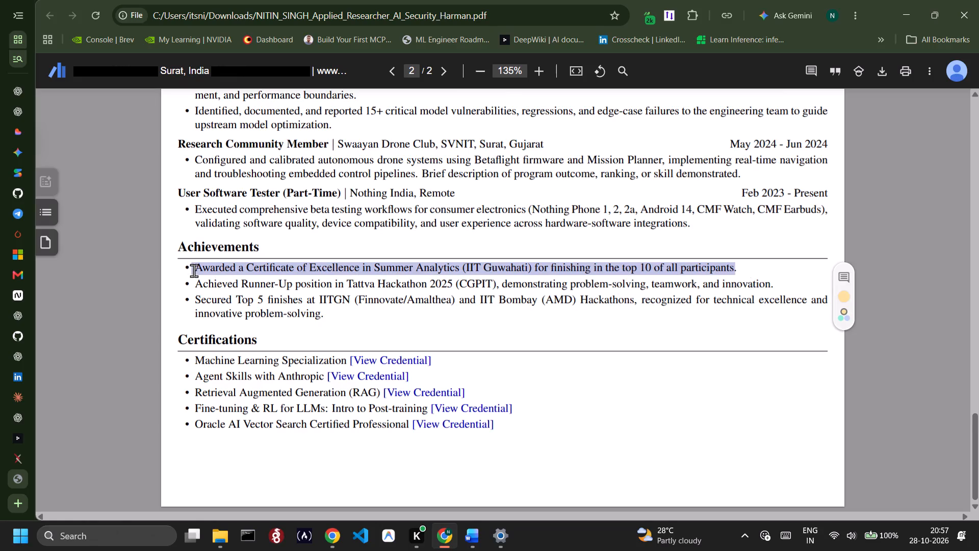
key(alt+Tab)
key(ctrl+v)
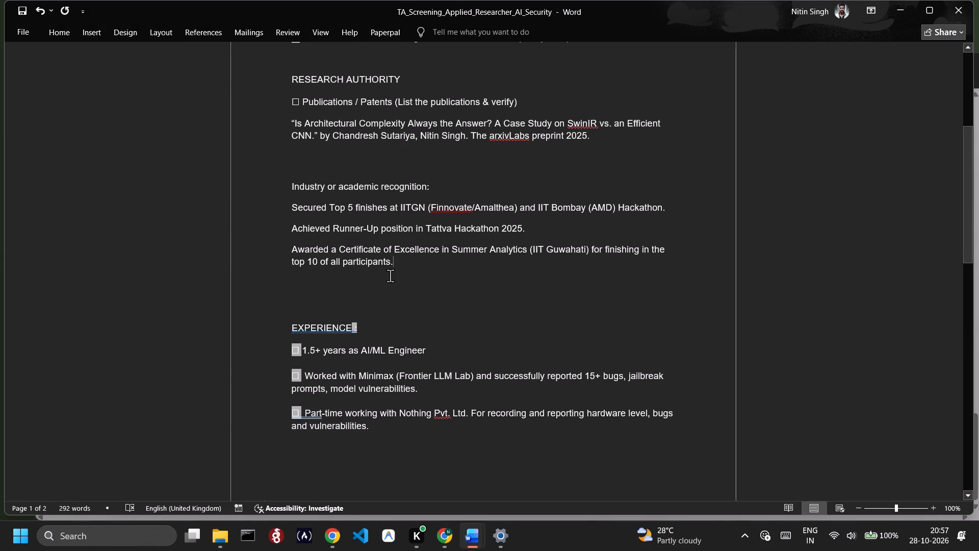
Remove the extra blank lines between the Summer Analytics entry and the EXPERIENCE heading.
click(367, 293)
key(BackSpace)
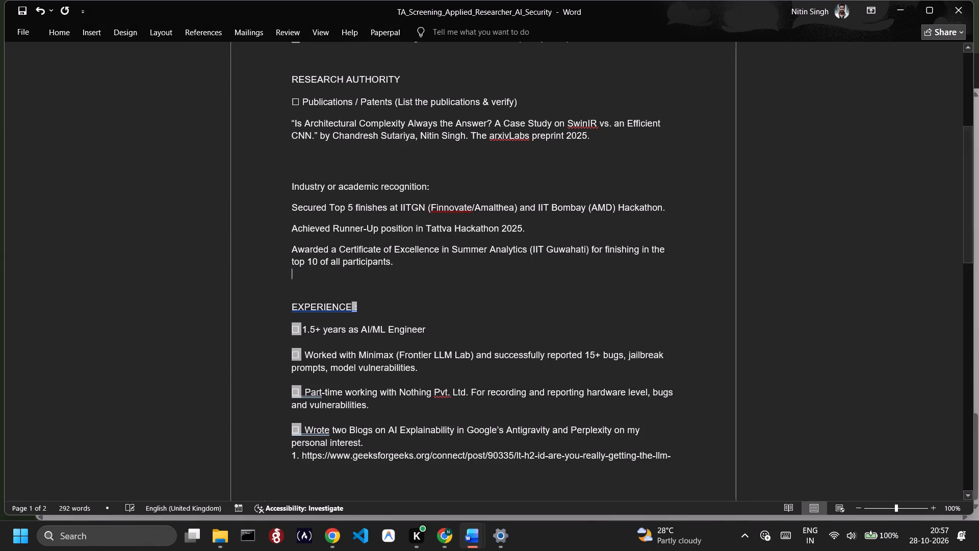
key(BackSpace)
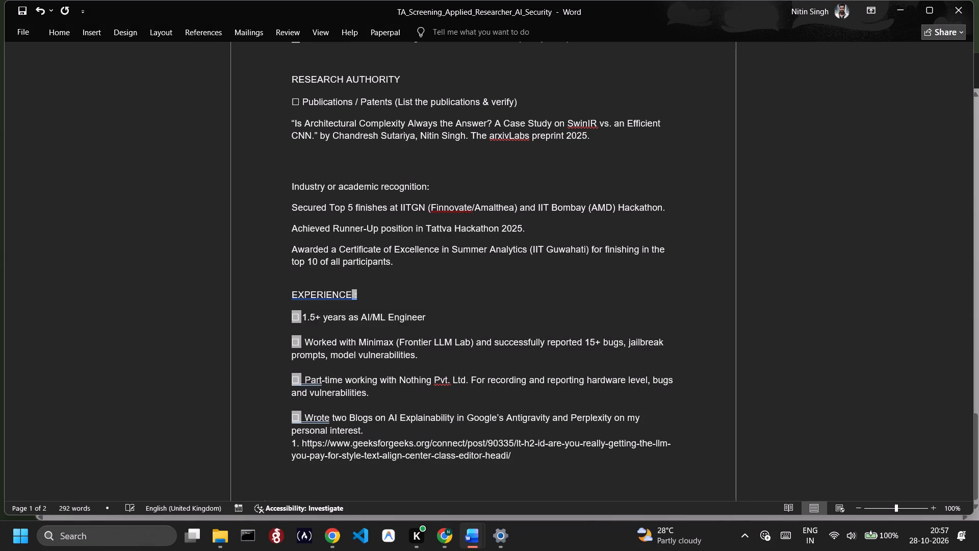
Remove the extra blank lines between the publication entry and "Industry or academic recognition:".
scroll(383, 323, down, 4)
scroll(400, 338, up, 2)
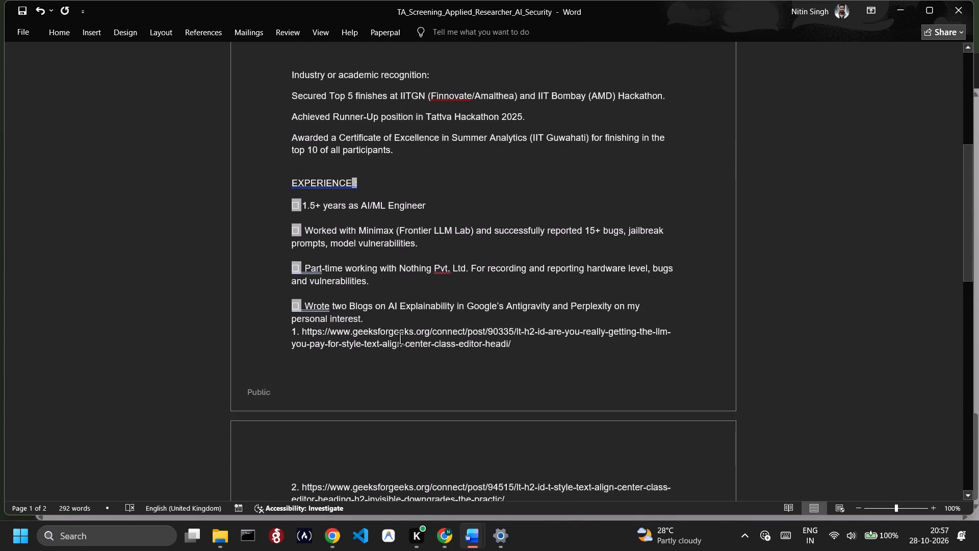
scroll(400, 338, up, 1)
click(339, 130)
key(BackSpace)
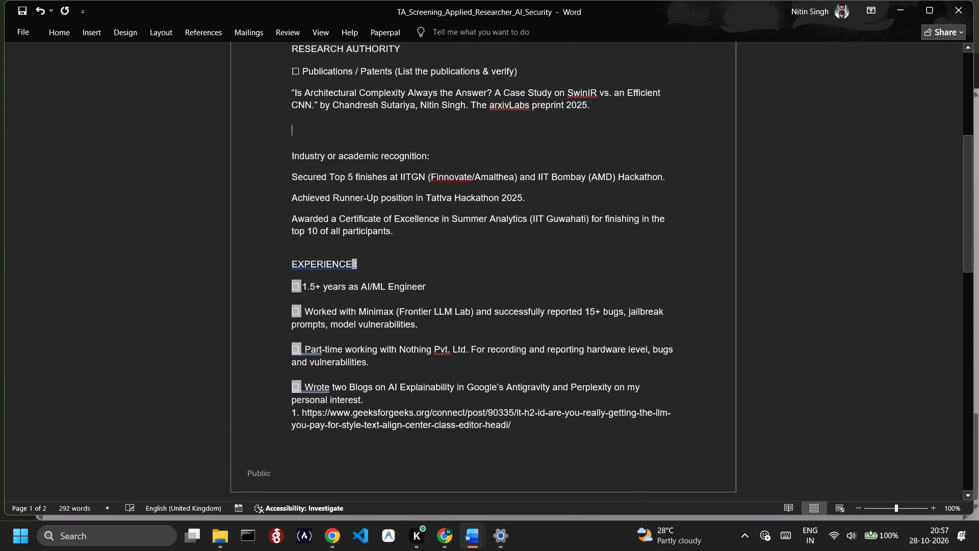
key(BackSpace)
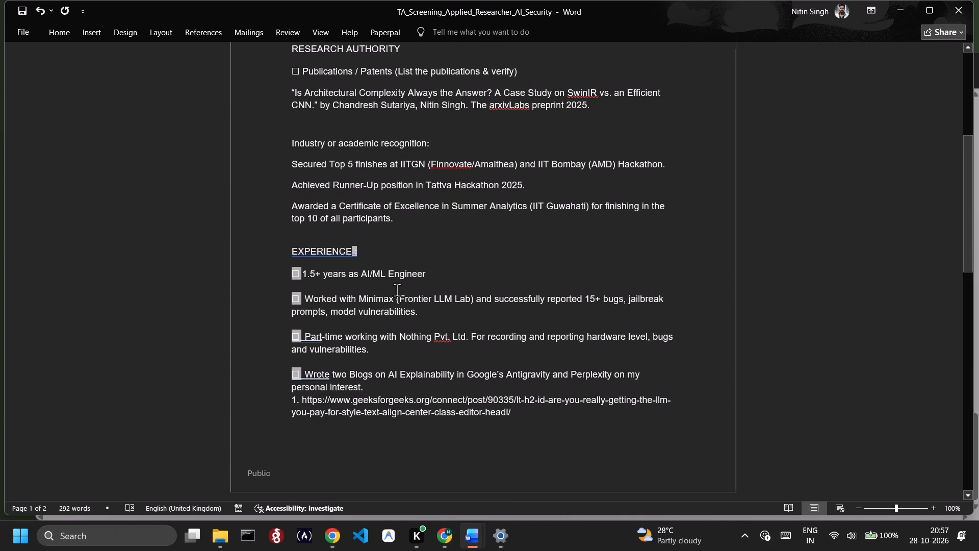
Review the document's layout from the experience section back up to the title and candidate details.
scroll(397, 290, down, 2)
scroll(400, 296, up, 1)
scroll(400, 297, down, 6)
scroll(401, 297, up, 8)
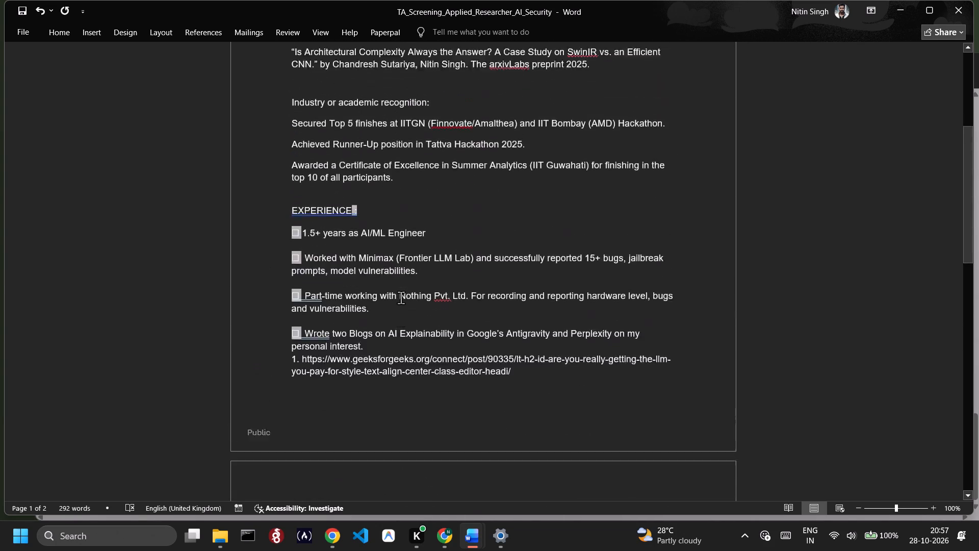
scroll(401, 297, up, 9)
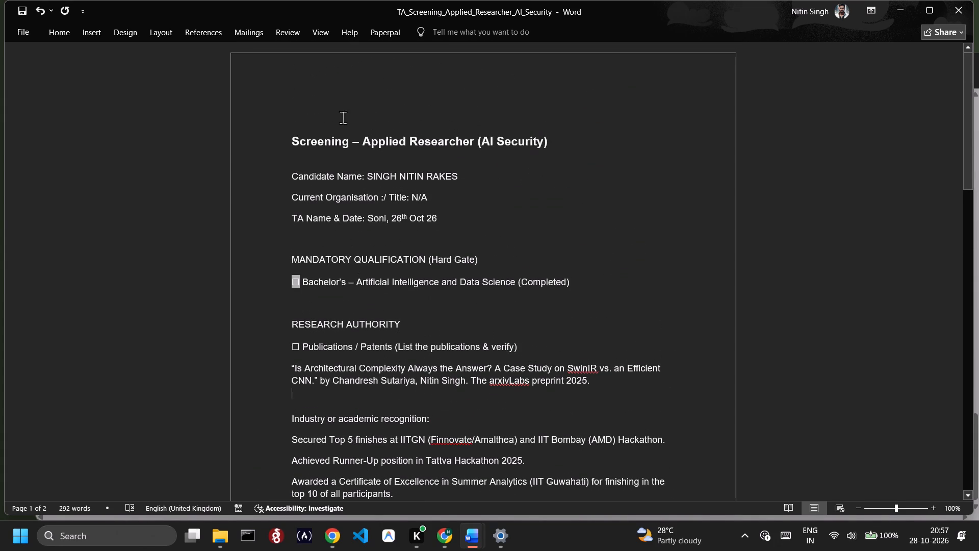
click(330, 123)
click(298, 119)
click(279, 120)
click(322, 195)
click(330, 235)
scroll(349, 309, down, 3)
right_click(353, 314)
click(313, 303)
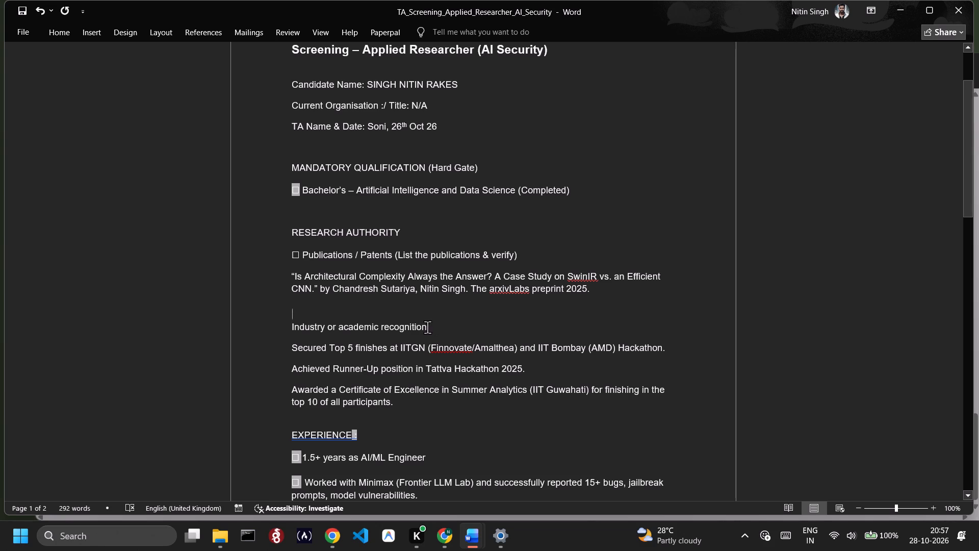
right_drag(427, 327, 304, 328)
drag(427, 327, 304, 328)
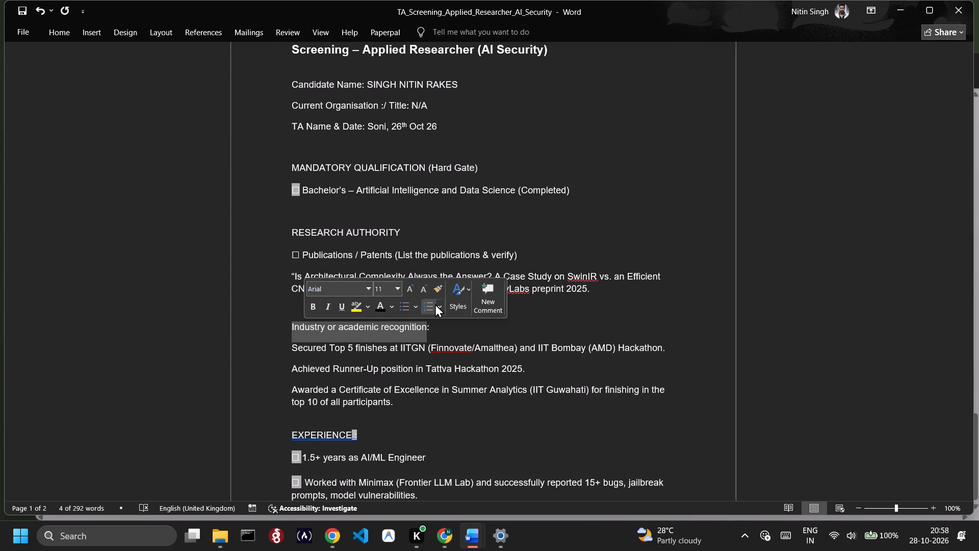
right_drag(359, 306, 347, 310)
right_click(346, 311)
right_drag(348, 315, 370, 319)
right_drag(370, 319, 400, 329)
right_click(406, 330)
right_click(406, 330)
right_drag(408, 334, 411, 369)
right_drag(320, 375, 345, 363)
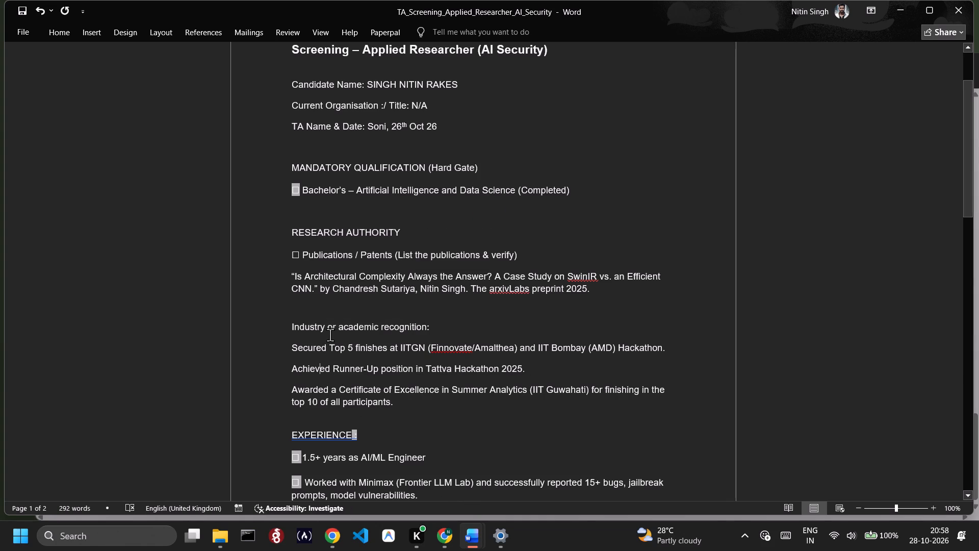
Change "Industry or" to capitals, "INDUSTRY OR", in the recognition heading.
drag(324, 328, 290, 330)
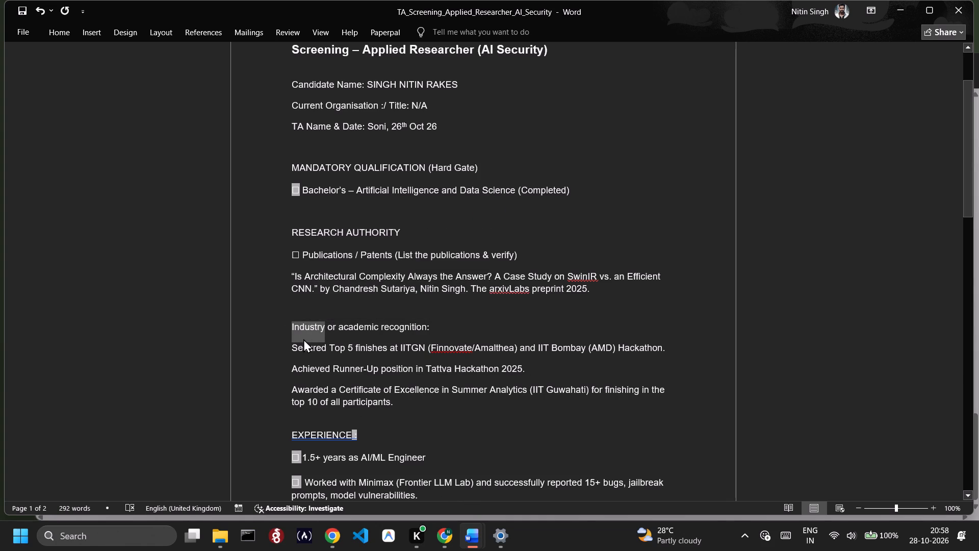
text(IND)
shift+right_click(303, 339)
shift+right_click(303, 339)
key(shift+s)
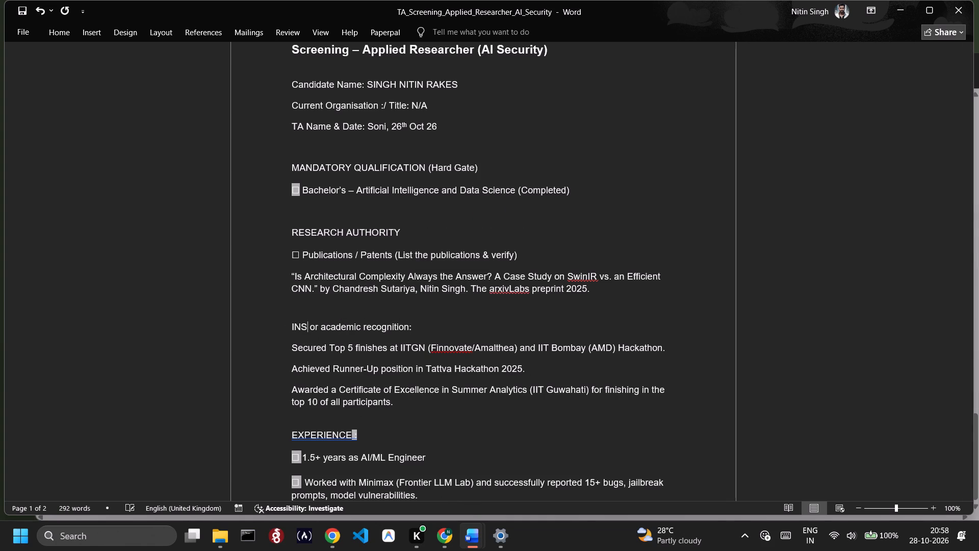
key(shift+BackSpace)
text(DUS)
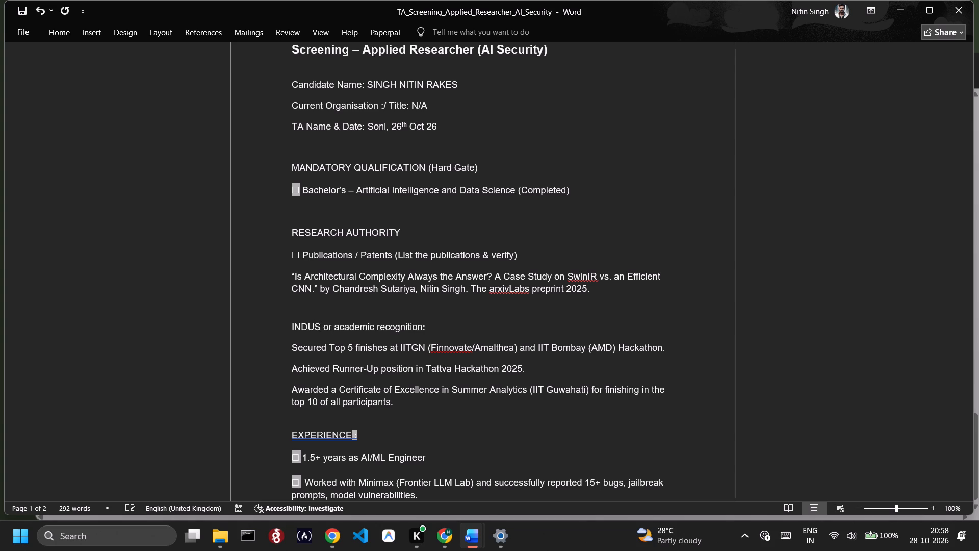
text(TRY)
key(ctrl+Right)
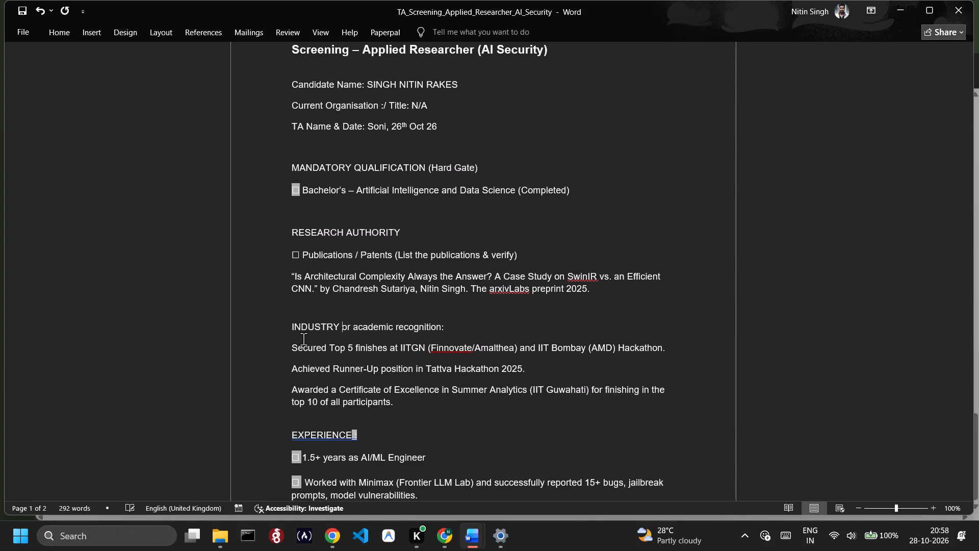
key(ctrl+Right)
key(ctrl+BackSpace)
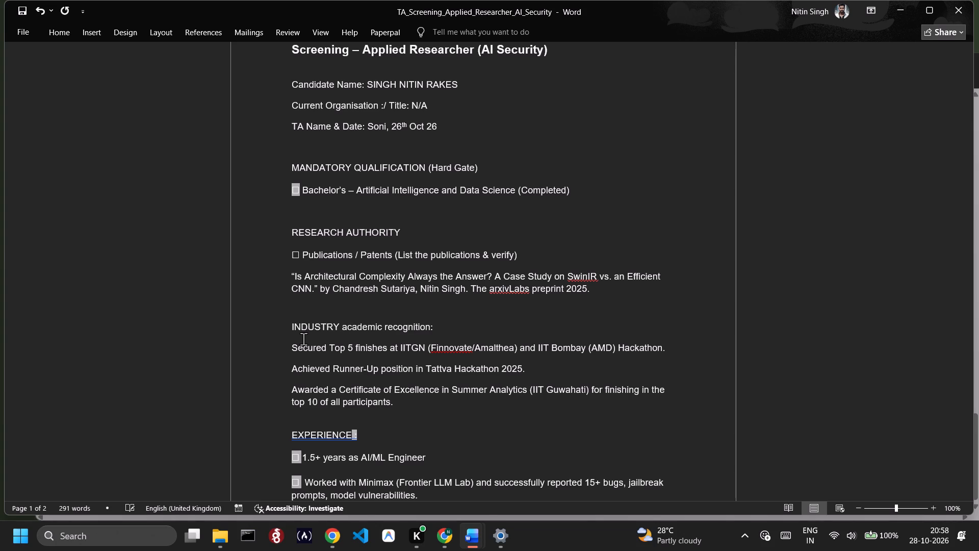
text(OR)
key(space)
ctrl+right_click(303, 339)
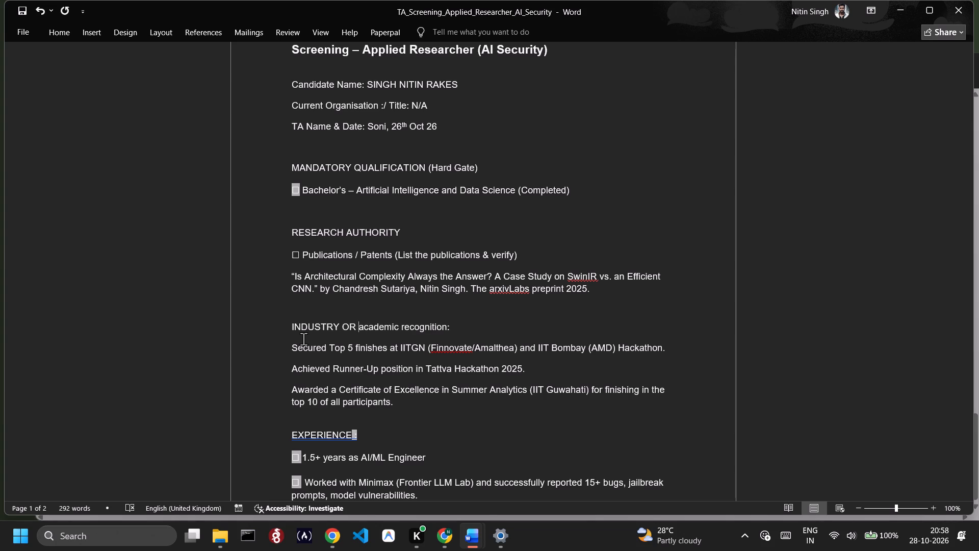
ctrl+right_click(303, 339)
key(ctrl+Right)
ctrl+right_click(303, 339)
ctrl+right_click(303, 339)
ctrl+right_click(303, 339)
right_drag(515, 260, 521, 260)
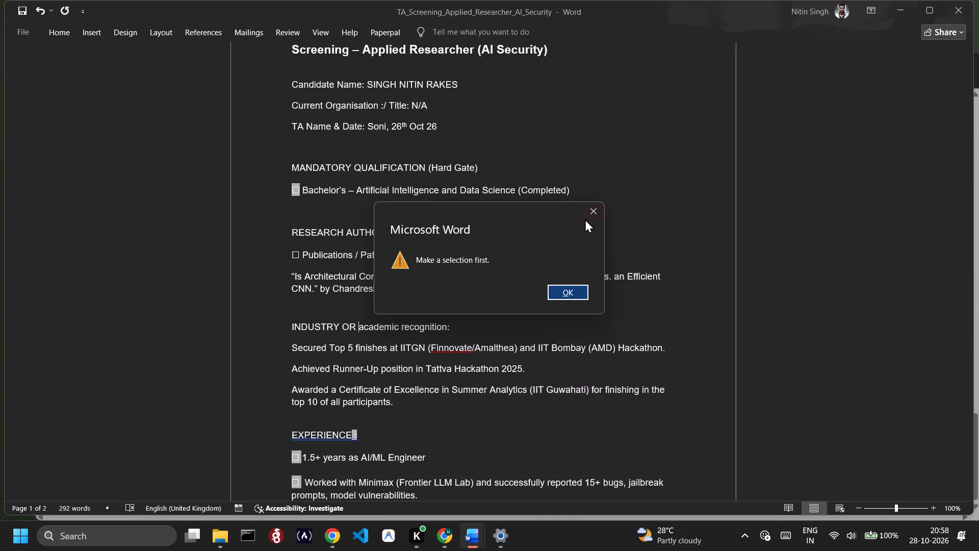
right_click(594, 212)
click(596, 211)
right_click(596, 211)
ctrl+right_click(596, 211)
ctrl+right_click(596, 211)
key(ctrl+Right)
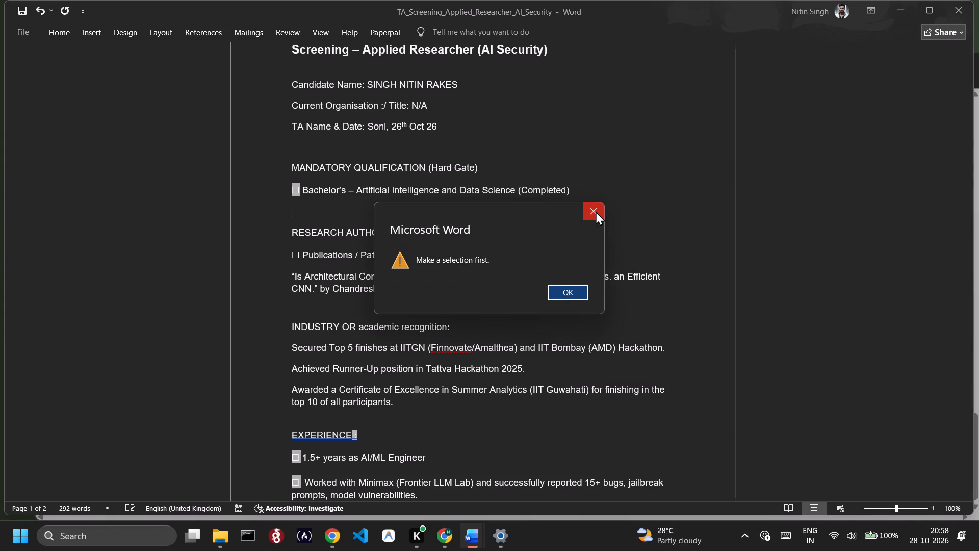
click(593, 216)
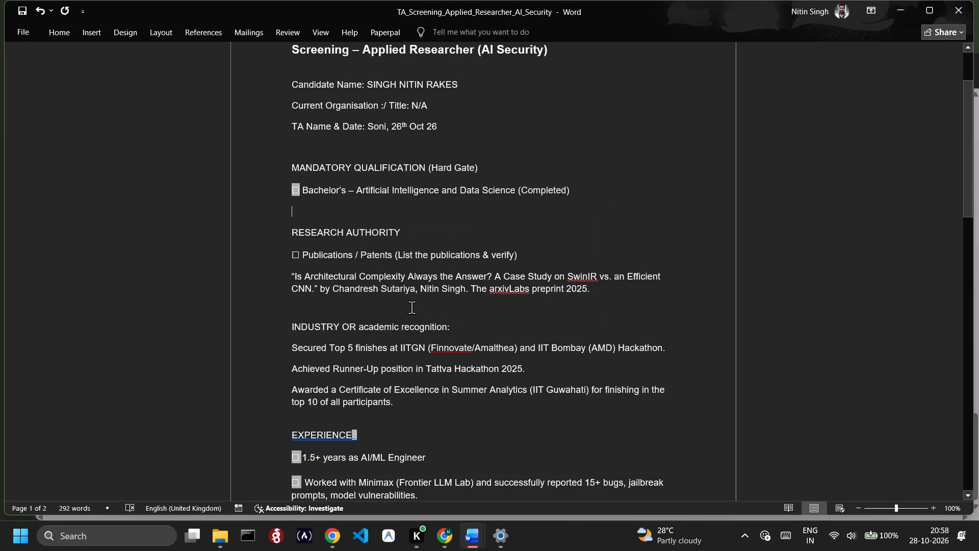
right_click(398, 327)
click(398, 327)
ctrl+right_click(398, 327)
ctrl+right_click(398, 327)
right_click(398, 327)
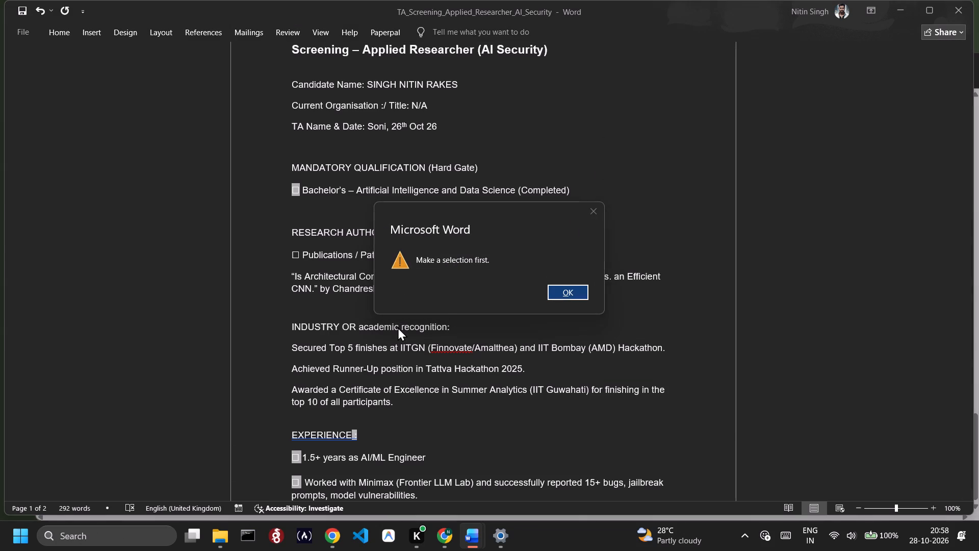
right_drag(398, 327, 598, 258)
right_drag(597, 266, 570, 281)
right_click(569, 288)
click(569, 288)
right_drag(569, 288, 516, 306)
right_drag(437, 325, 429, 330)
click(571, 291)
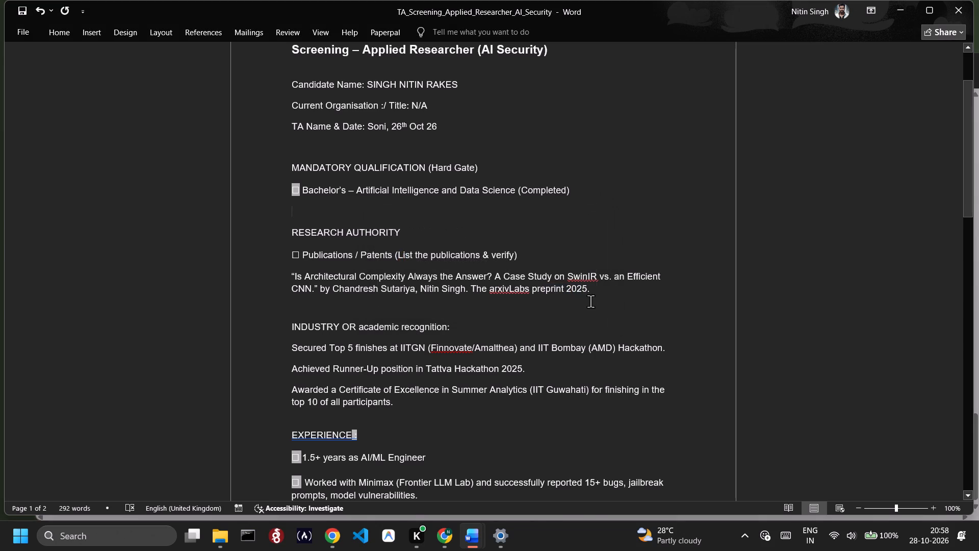
Change "academic recognition" to capitals, "ACADEMIC RECOGNITION", in the same heading, keeping its colon.
click(401, 326)
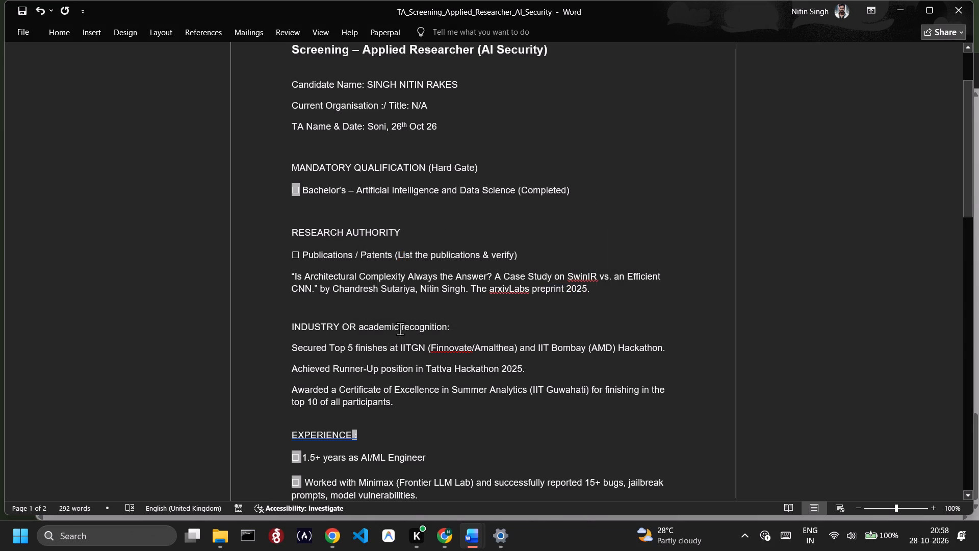
click(396, 327)
click(397, 328)
key(ctrl+BackSpace)
text(Ac)
key(BackSpace)
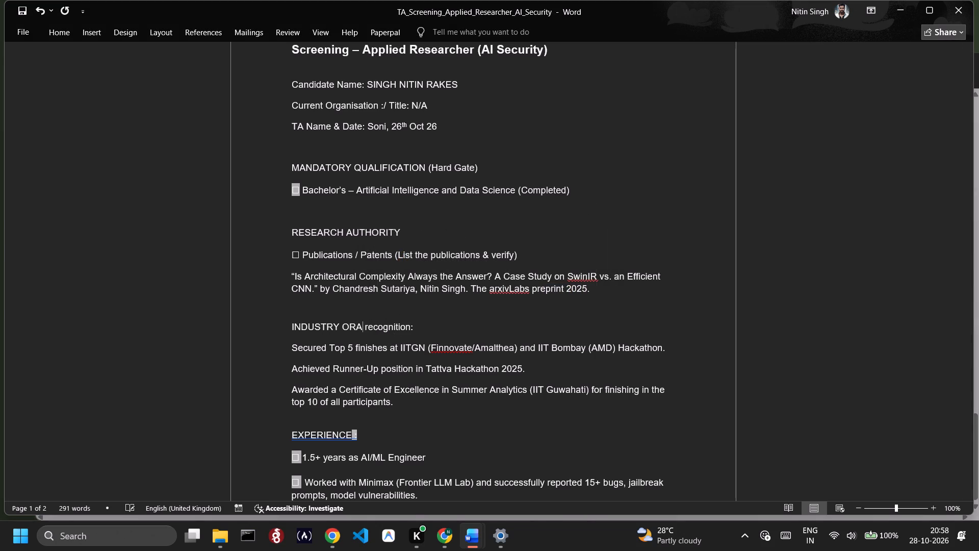
key(BackSpace)
key(space)
text(ACADEMIC)
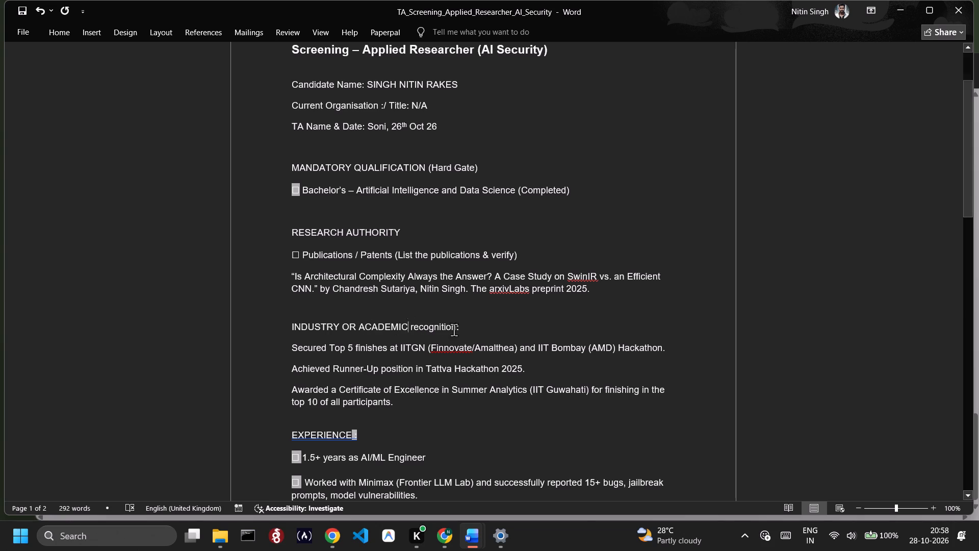
drag(457, 328, 411, 330)
text(RECOGNITI)
text(ON)
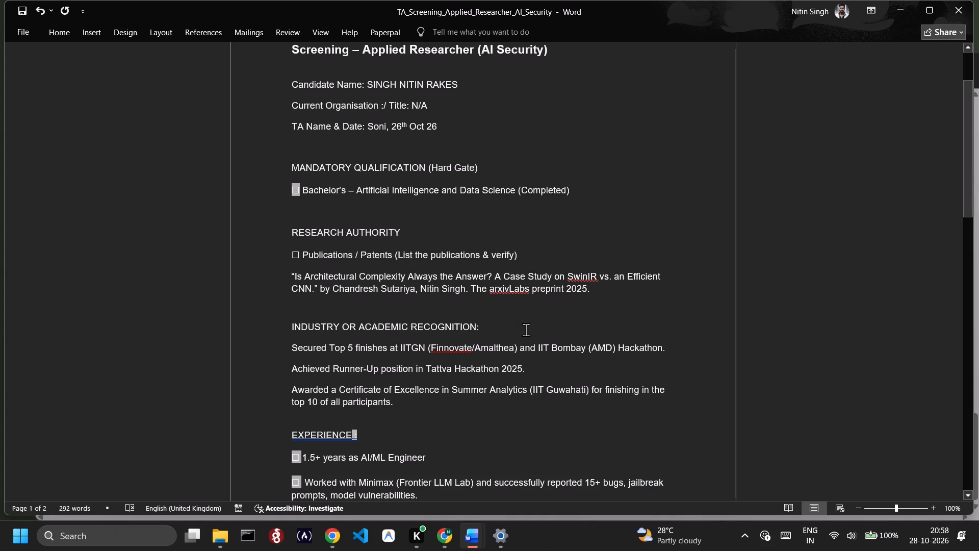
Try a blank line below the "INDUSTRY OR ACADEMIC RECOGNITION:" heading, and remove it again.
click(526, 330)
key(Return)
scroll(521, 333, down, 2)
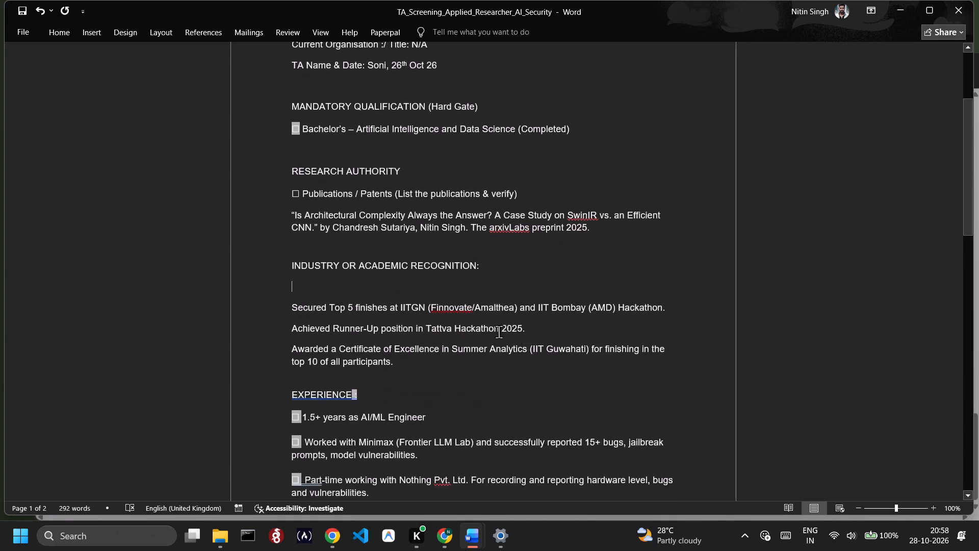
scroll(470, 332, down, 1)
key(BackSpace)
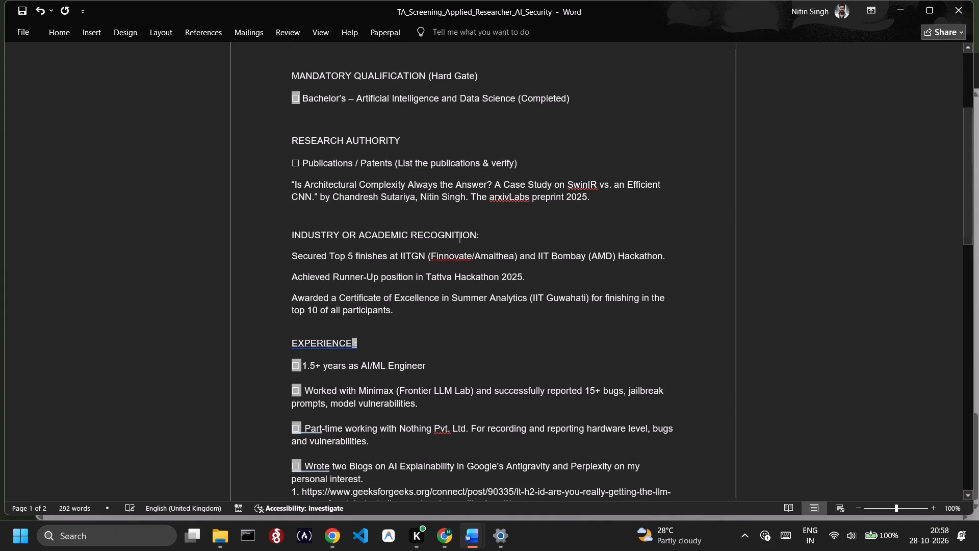
Add one blank line above the EXPERIENCE heading and one above the "INDUSTRY OR ACADEMIC RECOGNITION:" heading.
scroll(399, 314, down, 3)
scroll(431, 356, up, 3)
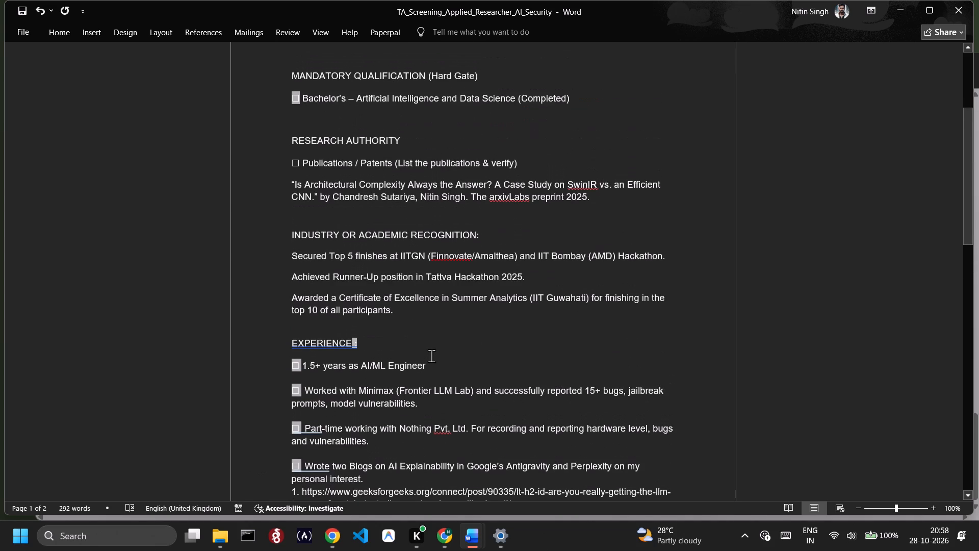
click(358, 334)
key(Return)
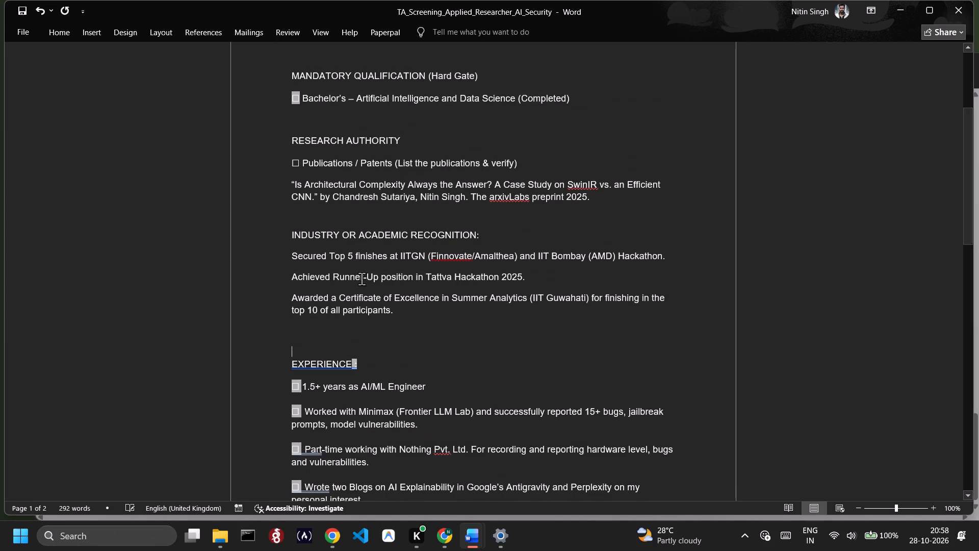
click(358, 218)
key(Return)
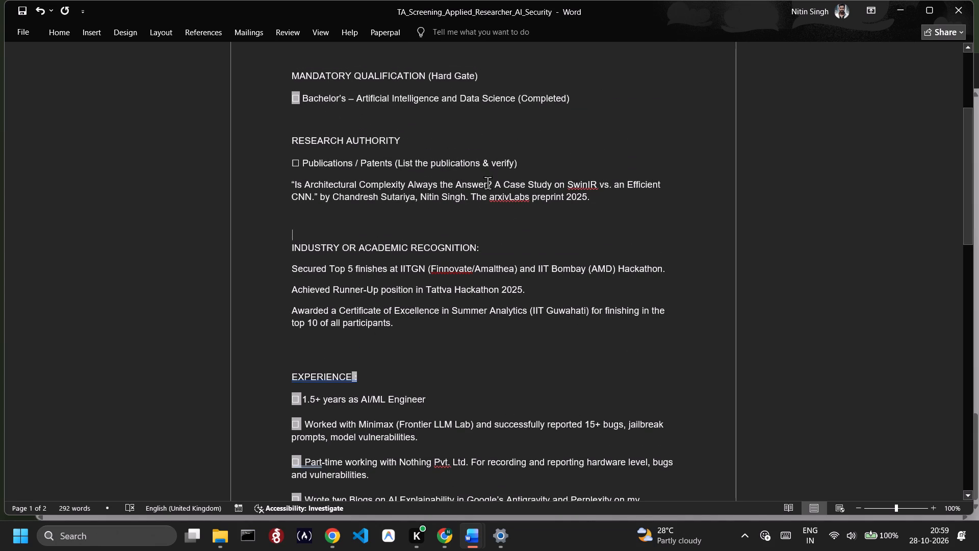
click(494, 249)
Switch to the sample screening document to check its recognition and experience sections, and return to the candidate's document.
key(alt+Tab)
key(alt+Tab)
key(alt+Tab)
key(alt+Tab)
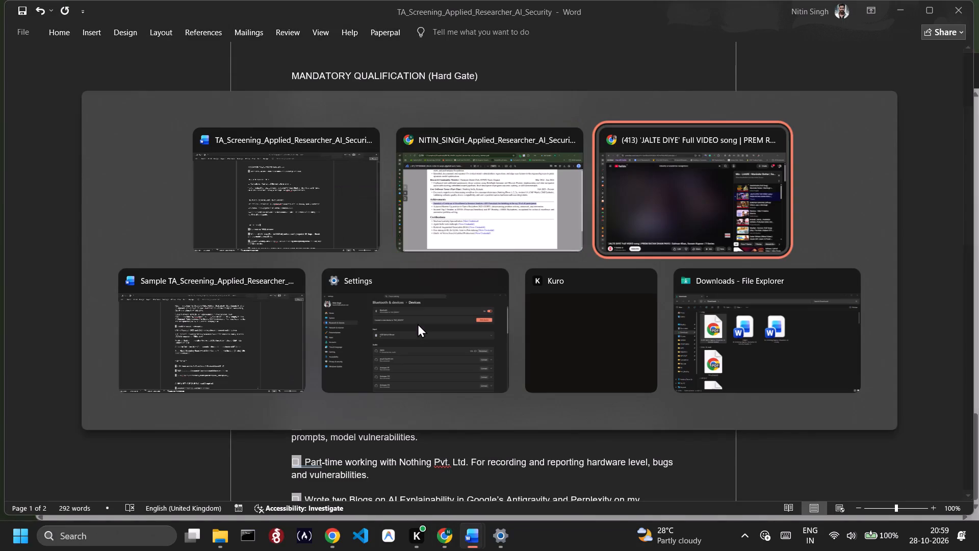
key(alt+Tab)
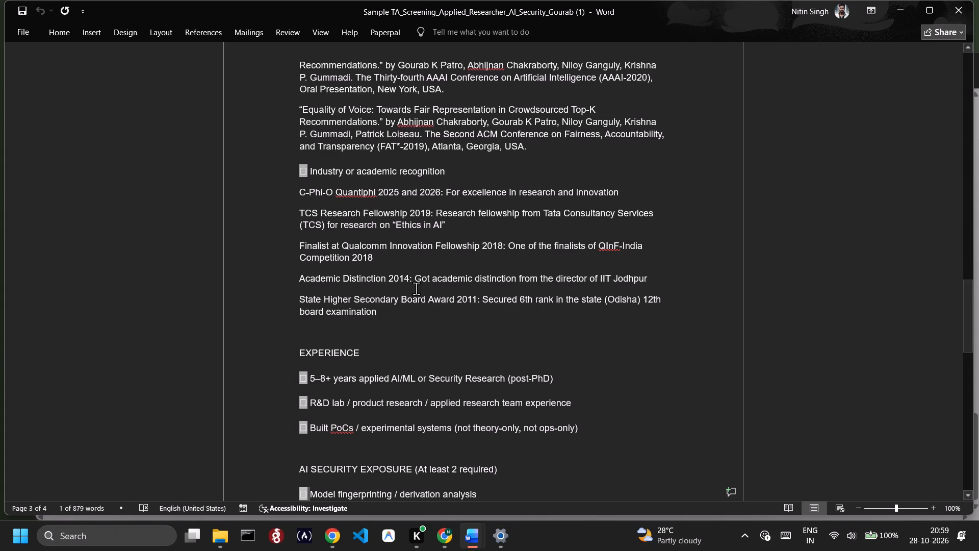
key(alt+Tab)
Review the candidate's document from the experience section through AI security exposure, coding and TA justification, and back up.
scroll(351, 297, down, 2)
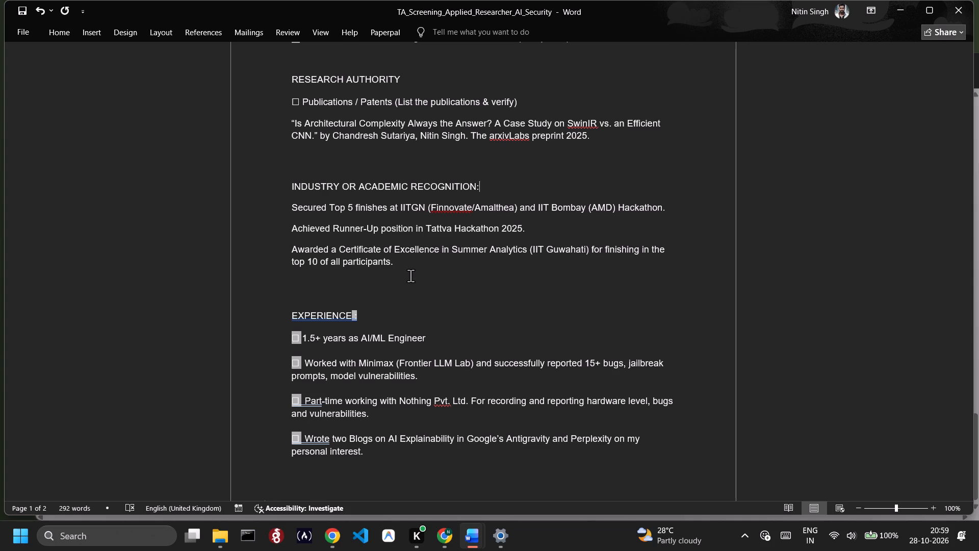
scroll(425, 345, down, 8)
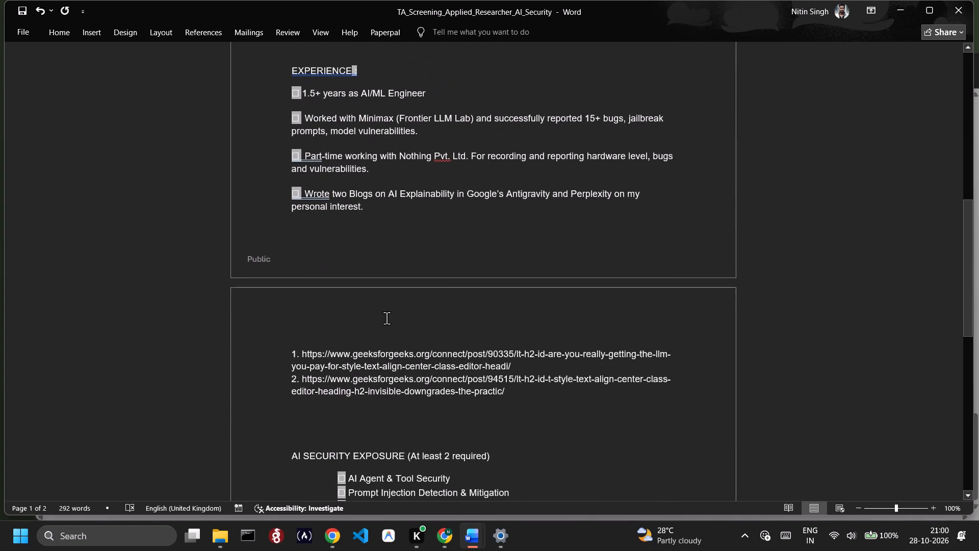
scroll(390, 322, down, 5)
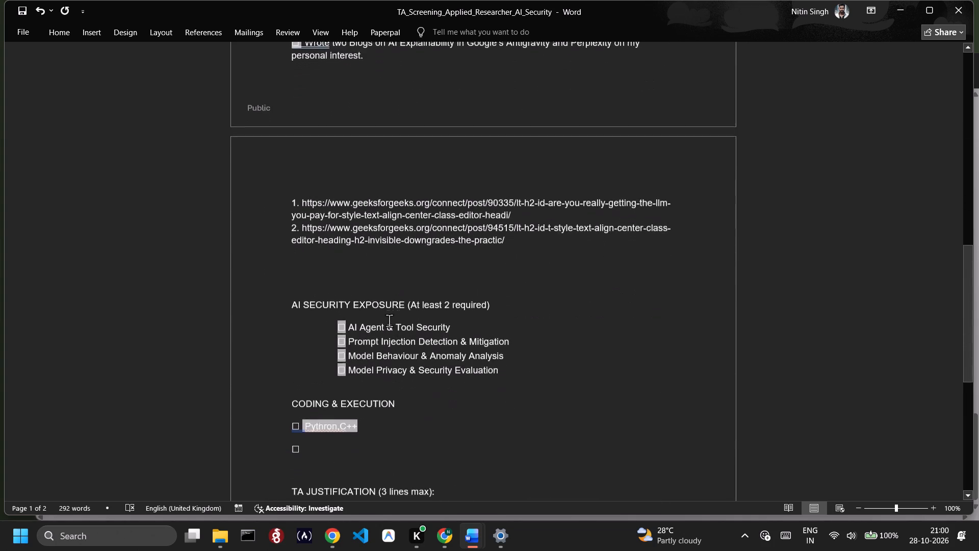
scroll(389, 320, down, 3)
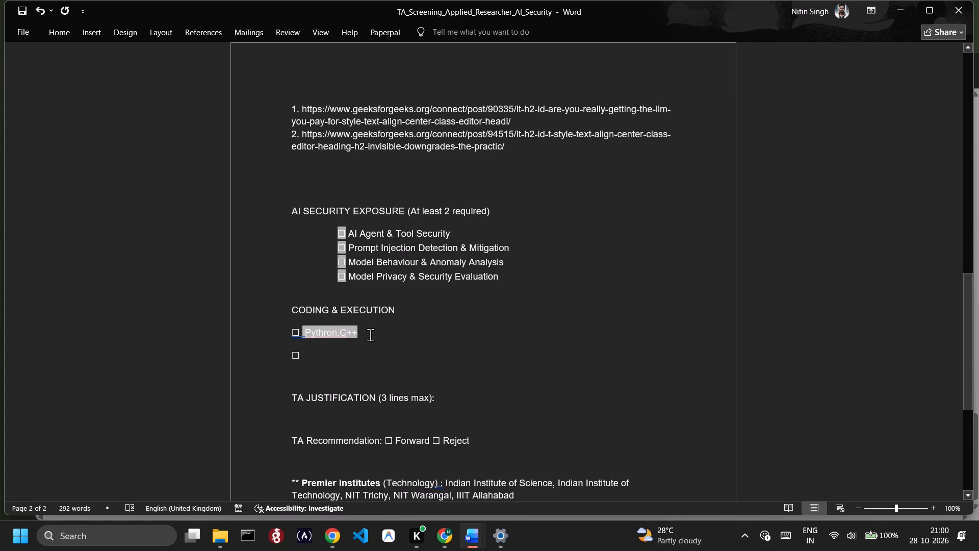
click(370, 335)
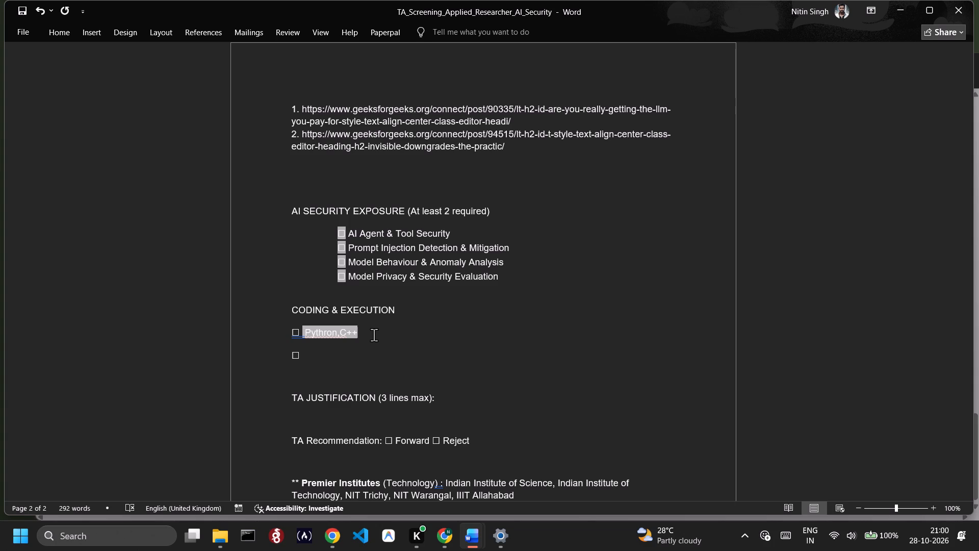
scroll(374, 335, down, 3)
scroll(374, 335, up, 19)
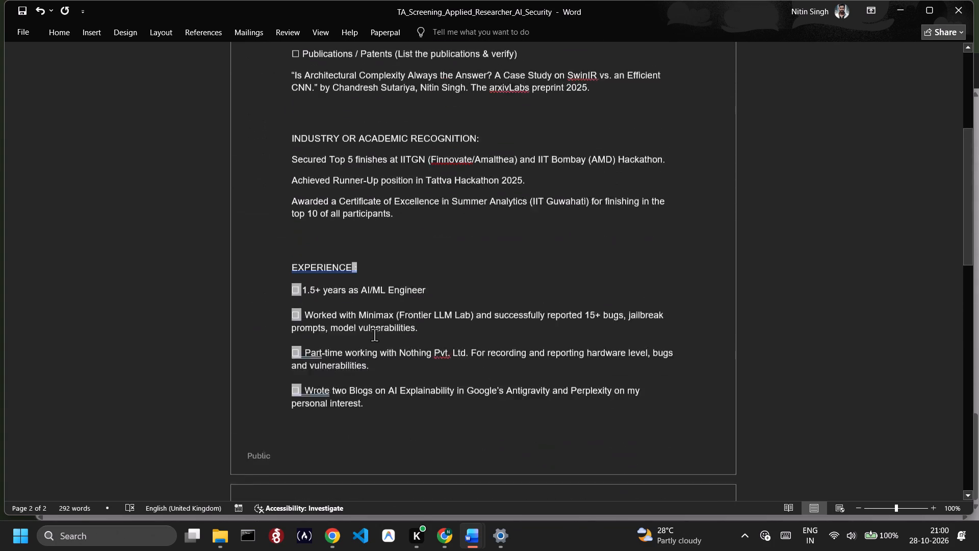
Add the missing final "H" to the candidate's name at the start of the document.
scroll(374, 335, up, 10)
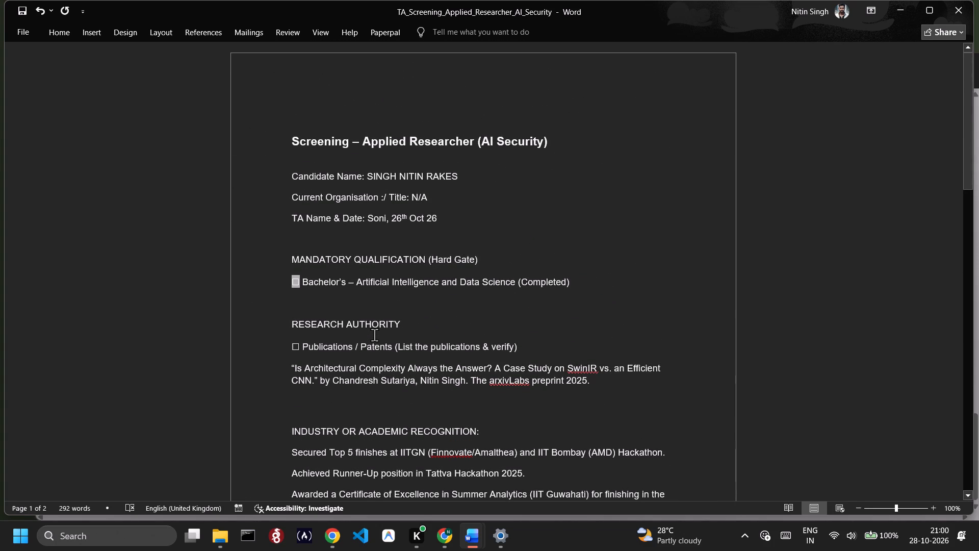
click(479, 178)
key(shift+h)
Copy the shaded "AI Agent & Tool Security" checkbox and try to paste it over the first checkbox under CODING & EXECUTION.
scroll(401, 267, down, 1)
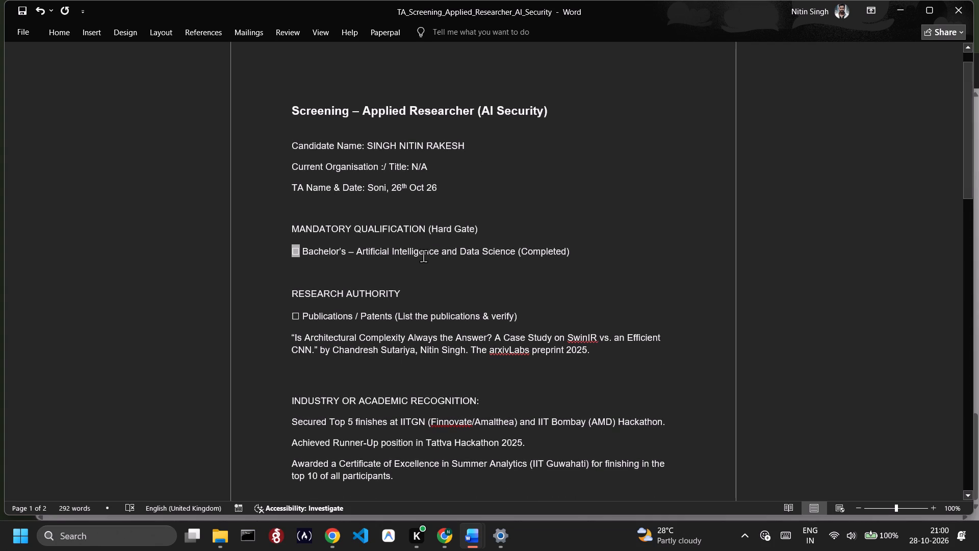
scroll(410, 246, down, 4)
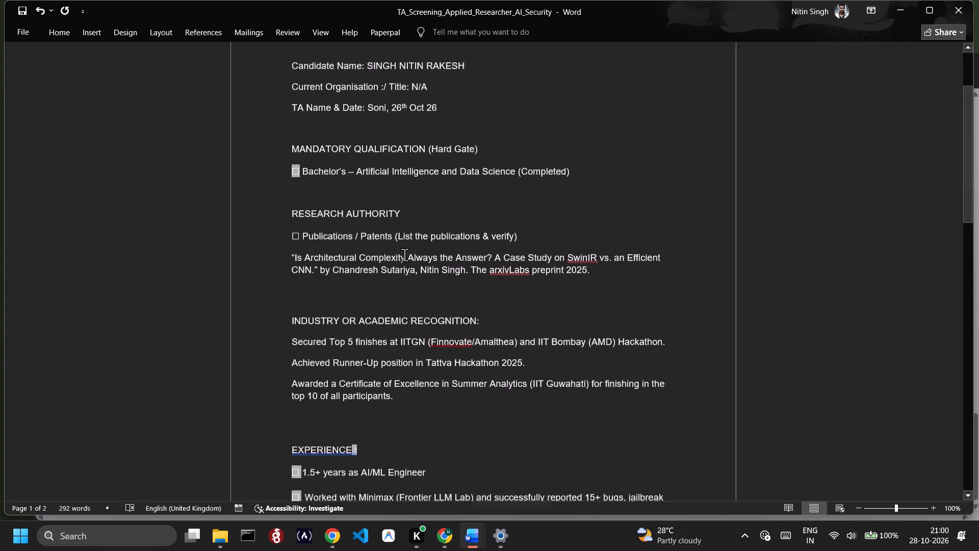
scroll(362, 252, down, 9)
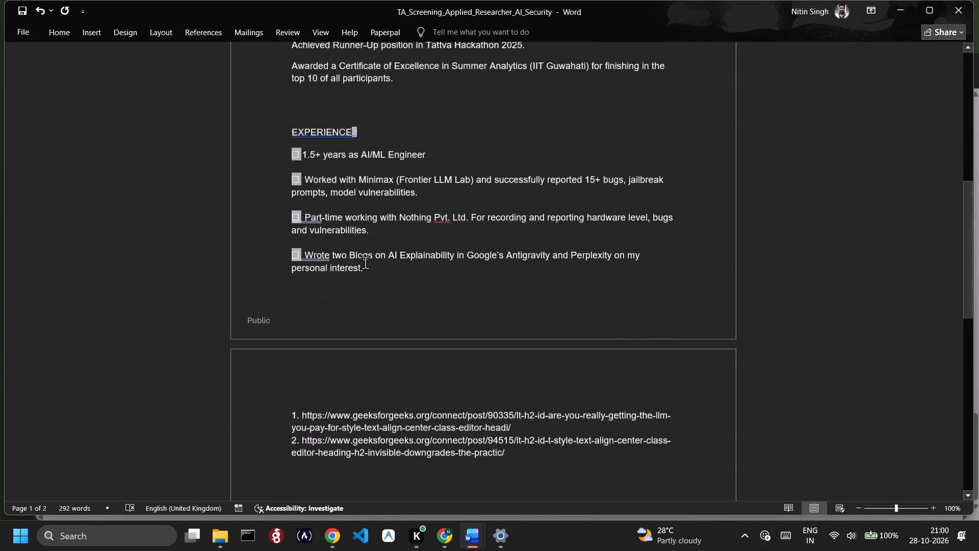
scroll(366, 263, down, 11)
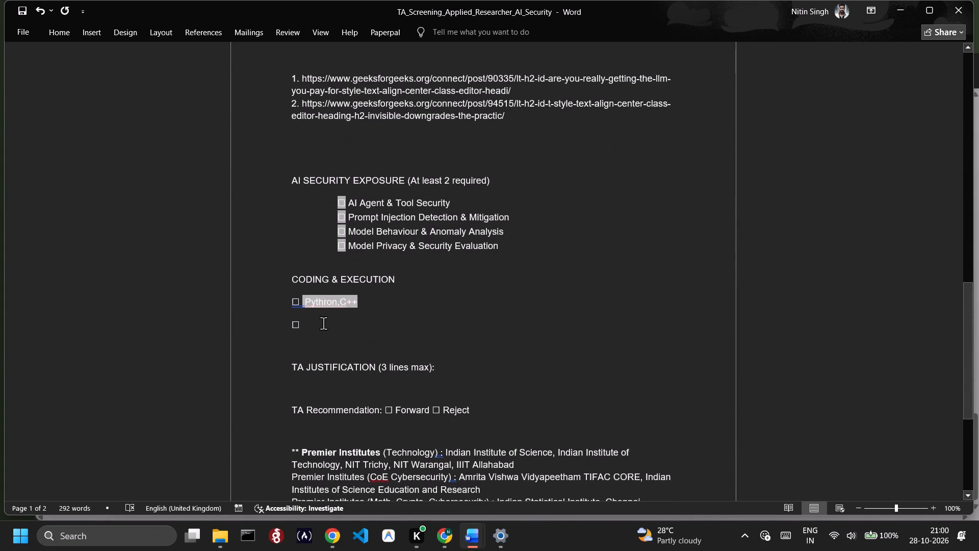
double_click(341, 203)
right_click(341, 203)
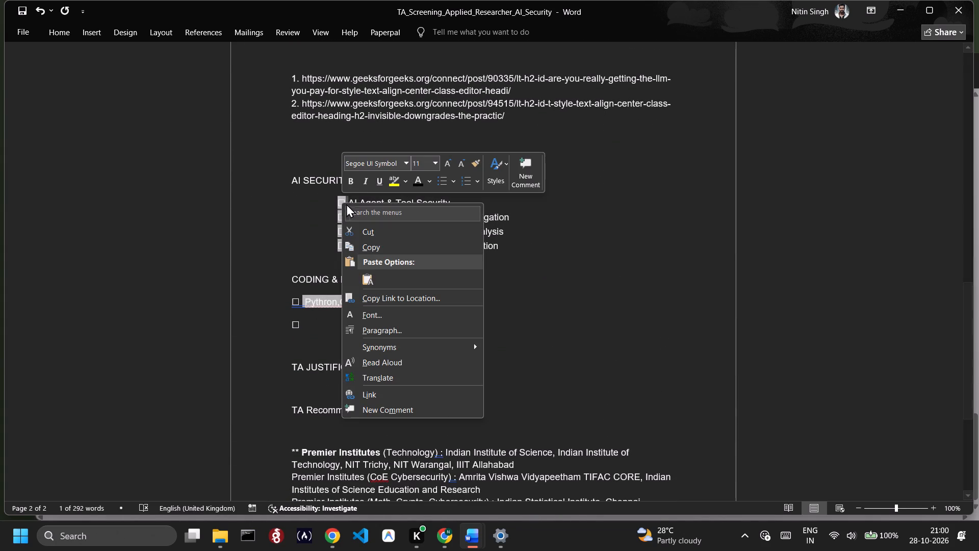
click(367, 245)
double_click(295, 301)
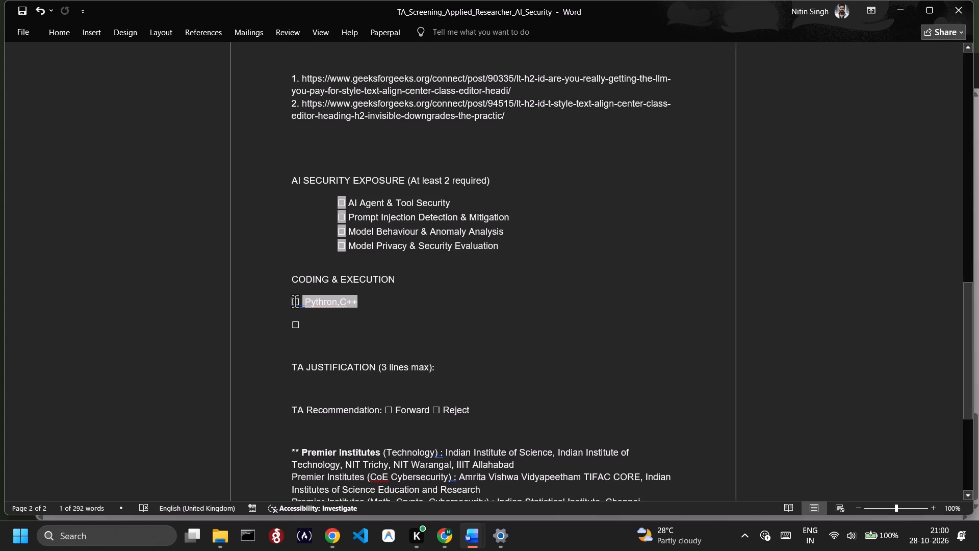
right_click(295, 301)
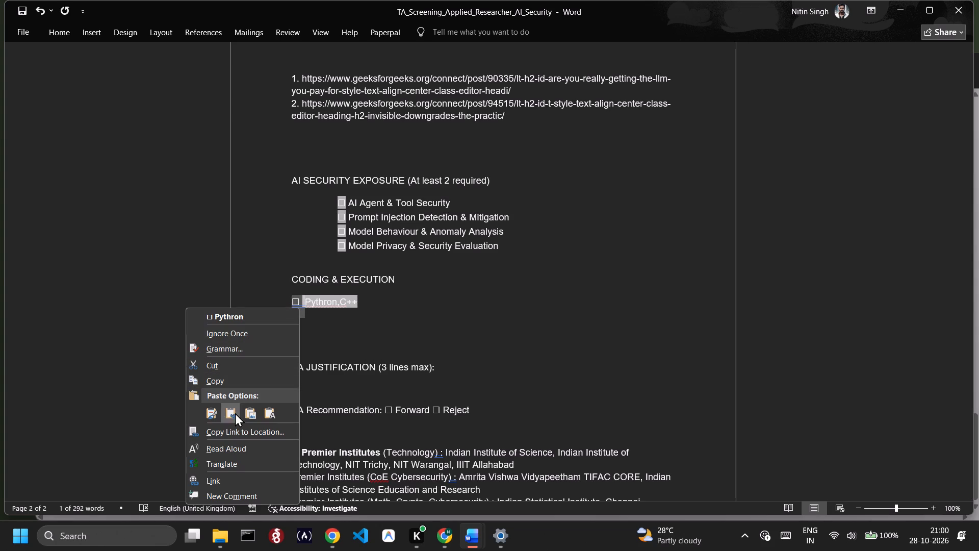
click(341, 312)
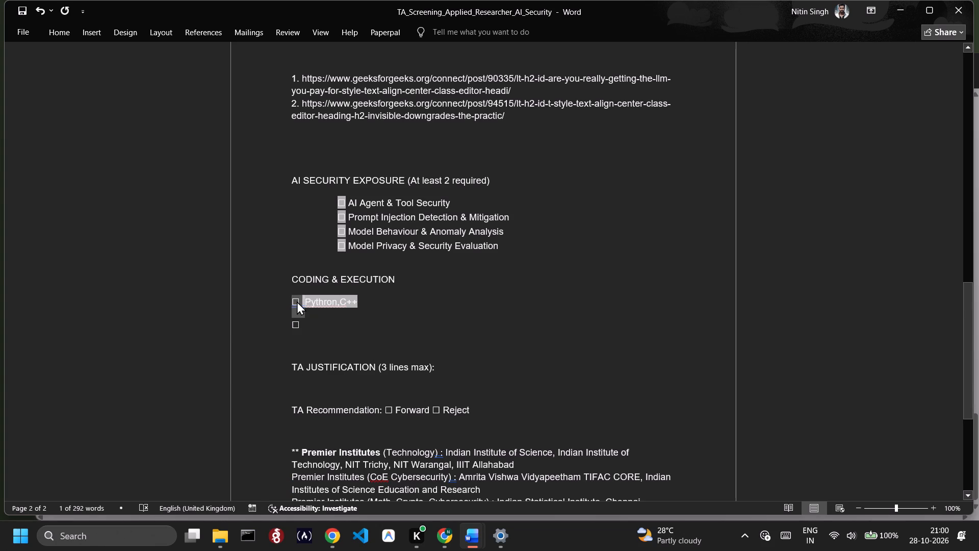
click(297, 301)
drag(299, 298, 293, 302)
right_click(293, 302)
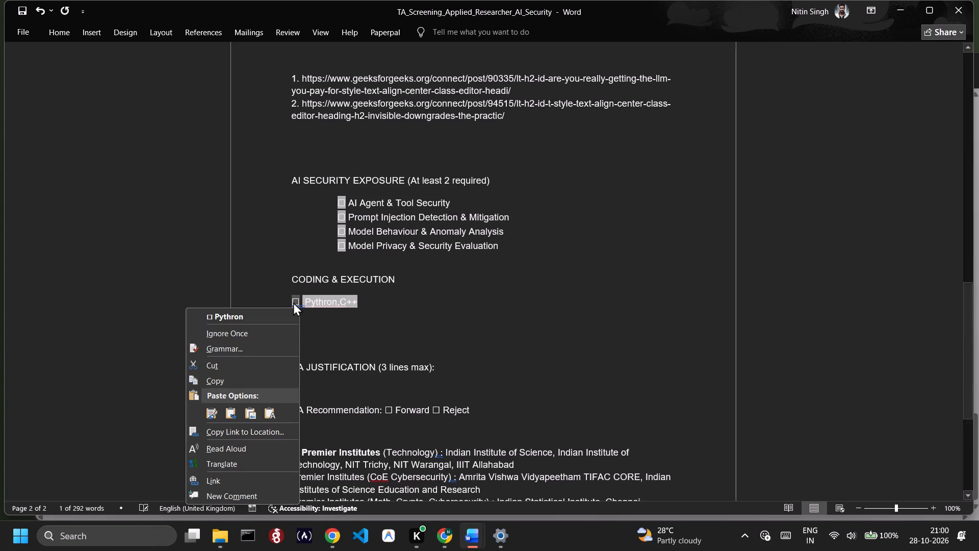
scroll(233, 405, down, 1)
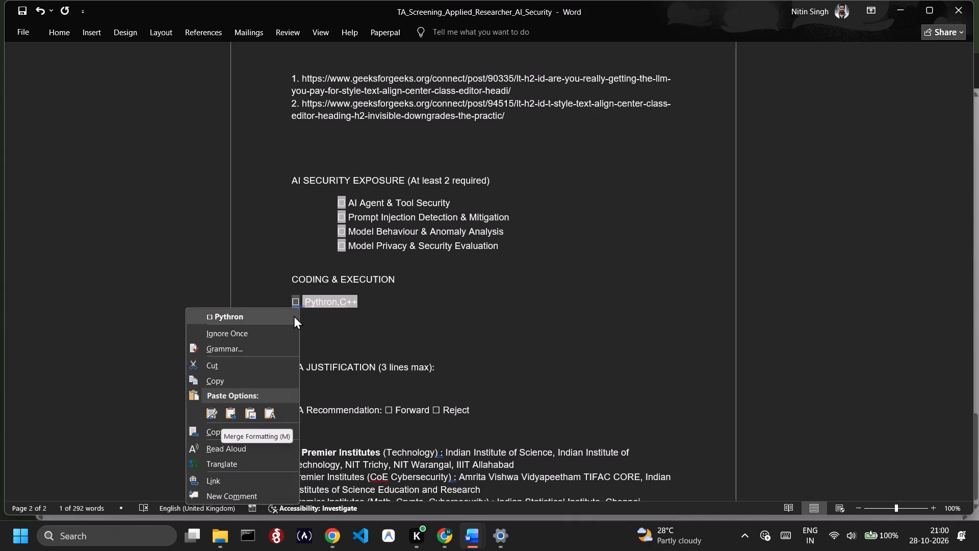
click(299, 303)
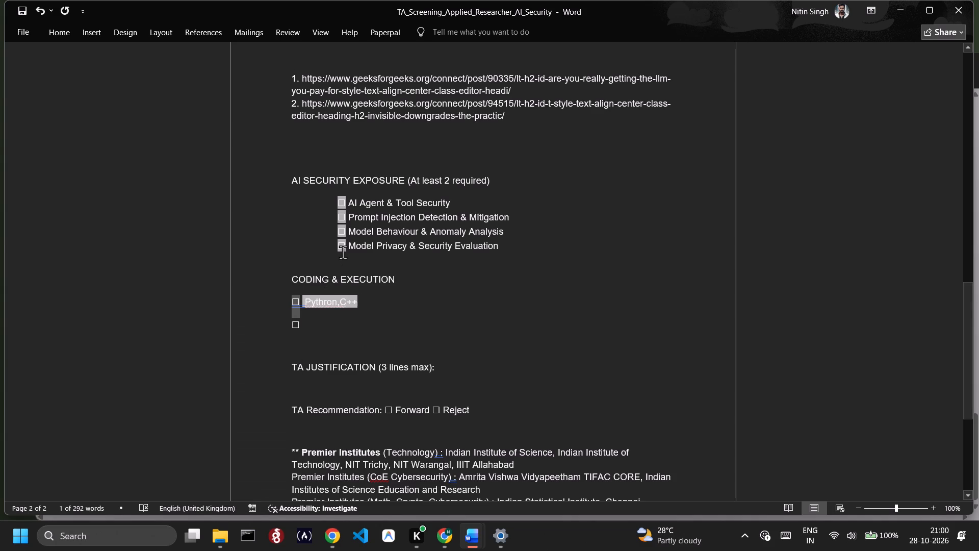
Replace the first checkbox under CODING & EXECUTION with a copy of the shaded "Model Privacy & Security Evaluation" checkbox.
right_click(343, 252)
double_click(343, 248)
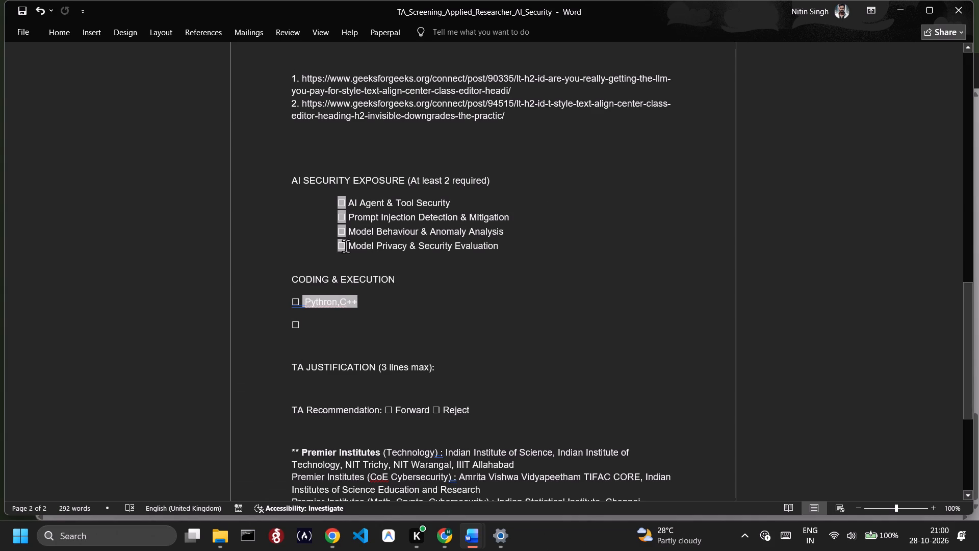
drag(346, 246, 331, 248)
click(343, 249)
drag(349, 247, 327, 247)
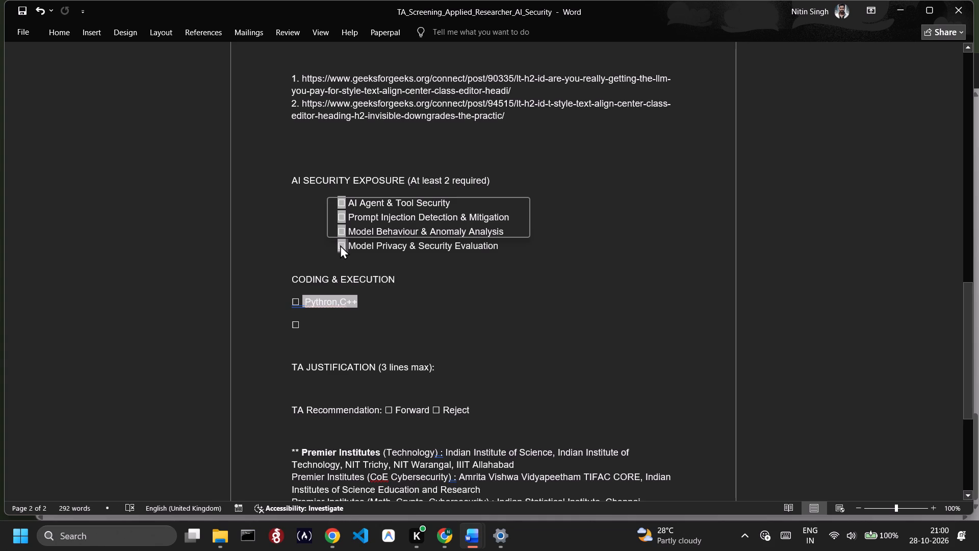
right_click(340, 245)
click(363, 287)
click(299, 303)
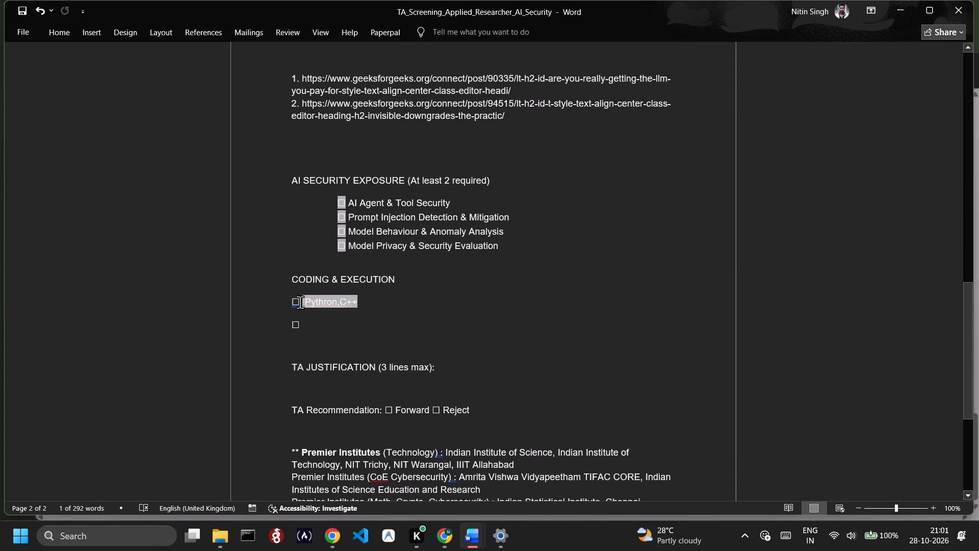
key(ctrl+BackSpace)
key(ctrl+v)
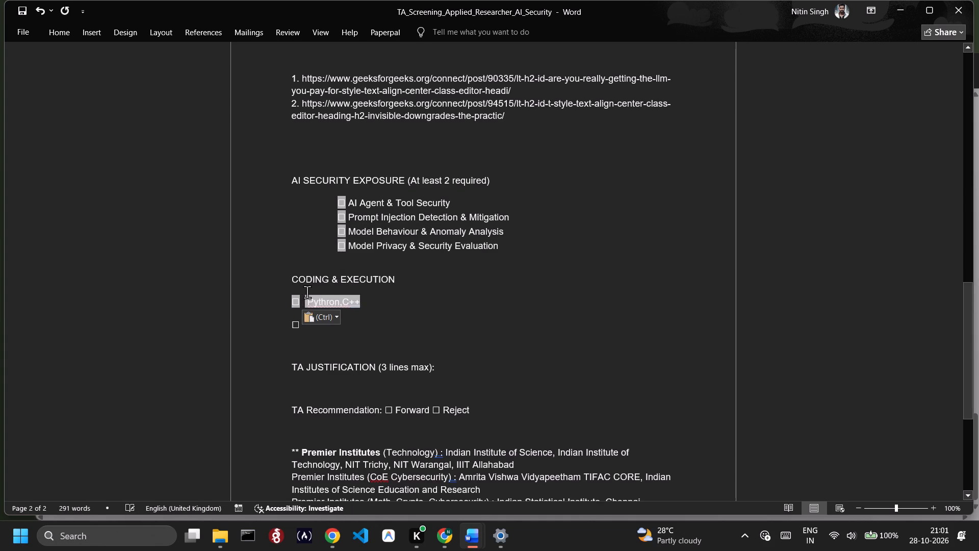
Delete the shaded "Pythron,C++" text after the first CODING & EXECUTION checkbox.
click(387, 302)
key(shift+BackSpace)
key(shift+BackSpace)
key(shift+BackSpace)
key(shift+BackSpace)
key(shift+BackSpace)
key(shift+BackSpace)
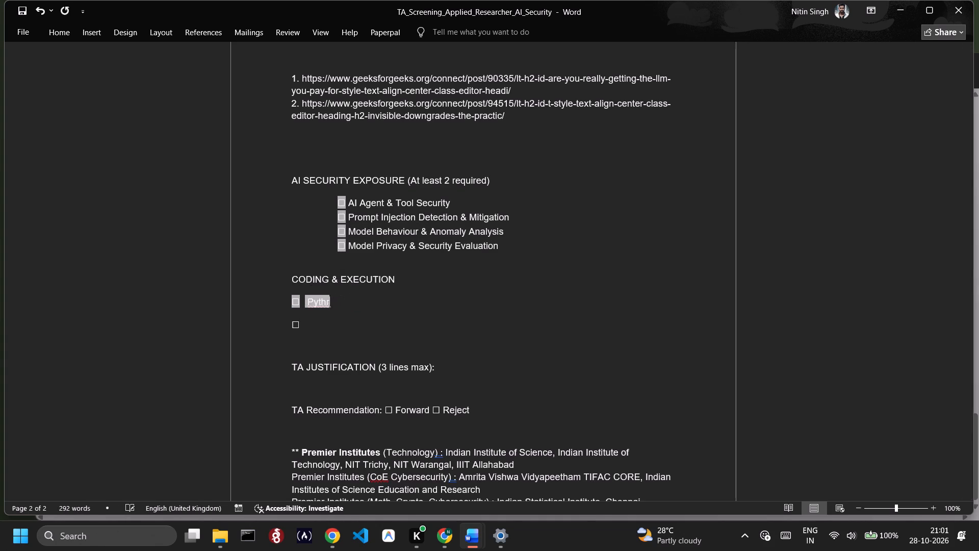
key(shift+BackSpace)
key(shift+BackSpace)
key(shift+BackSpace)
key(shift+BackSpace)
key(shift+BackSpace)
key(shift+a)
key(BackSpace)
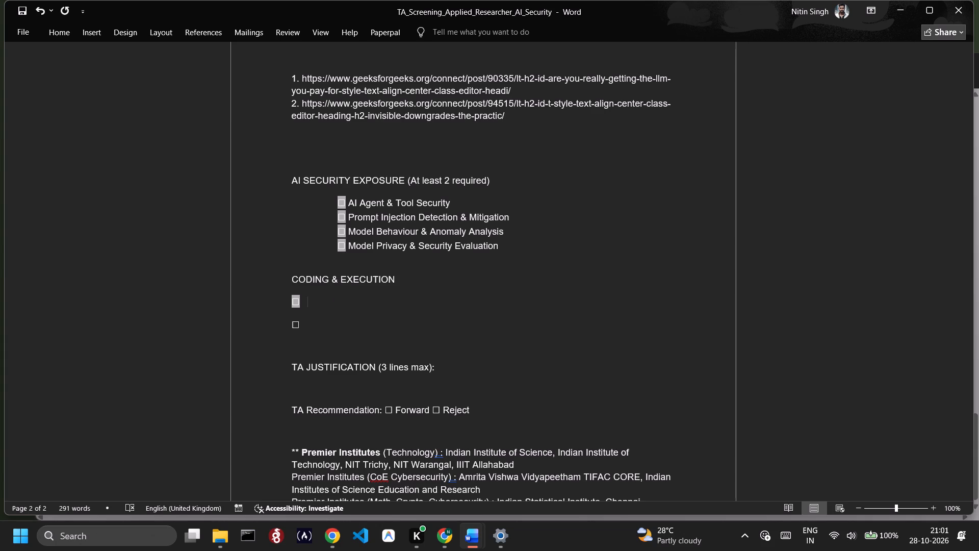
key(BackSpace)
Paste the Summer Analytics certificate sentence from the clipboard history after the first CODING & EXECUTION checkbox, and delete its words again.
key(super+v)
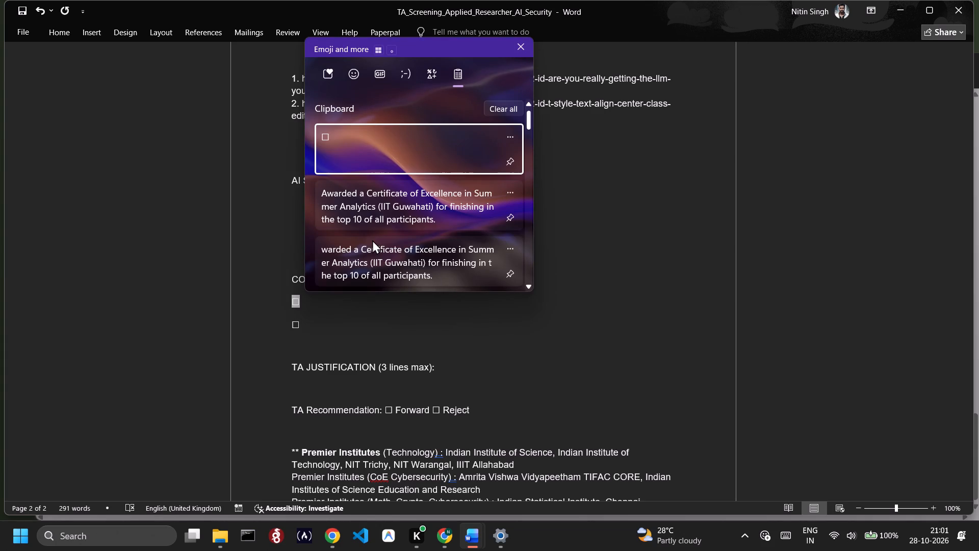
click(381, 214)
key(ctrl+v)
key(ctrl+BackSpace)
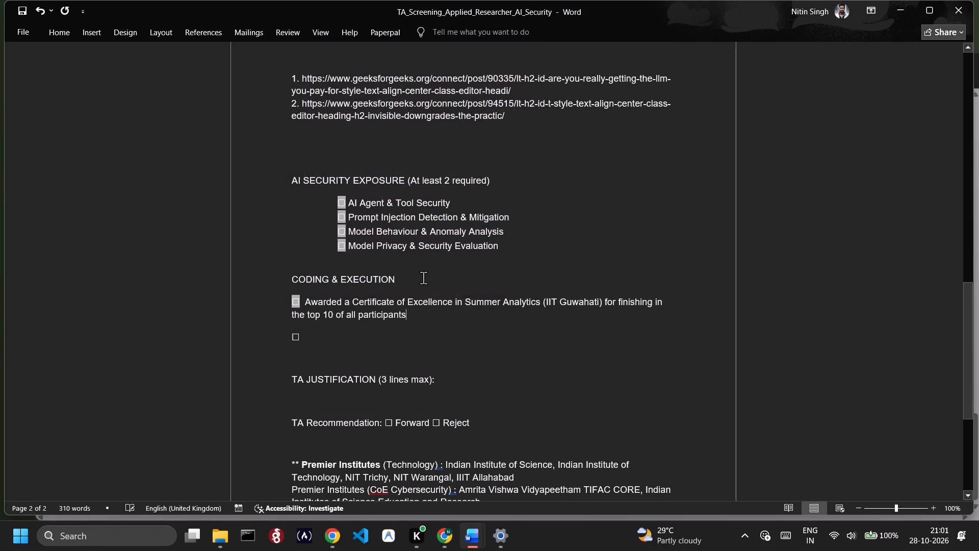
key(ctrl+BackSpace)
key(ctrl+BackSpace)
key(ctrl+BackSpace)
key(ctrl+BackSpace)
key(ctrl+BackSpace)
key(ctrl+BackSpace)
key(ctrl+BackSpace)
key(ctrl+BackSpace)
key(ctrl+BackSpace)
key(ctrl+BackSpace)
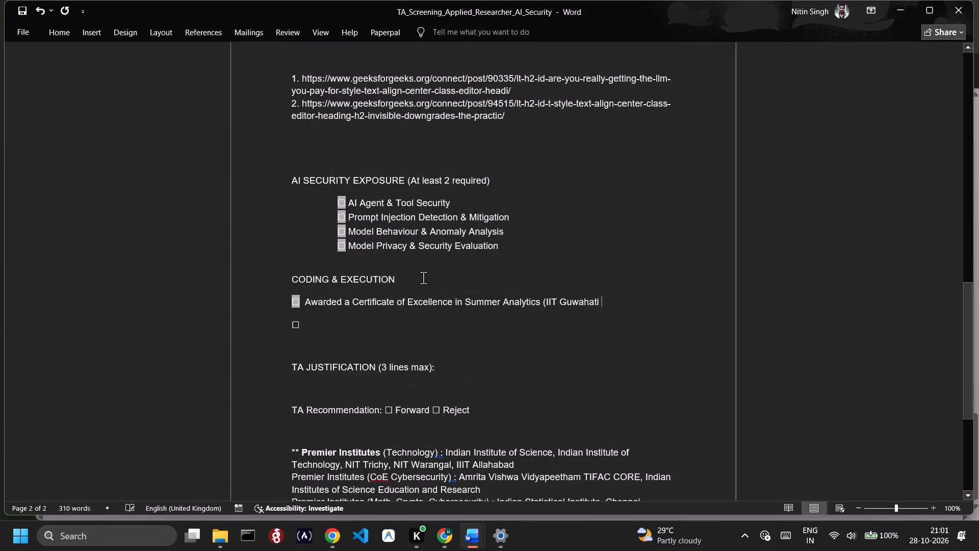
key(ctrl+BackSpace)
key(ctrl+BackSpace)
key(ctrl+BackSpace)
key(ctrl+BackSpace)
key(ctrl+BackSpace)
key(ctrl+BackSpace)
key(ctrl+BackSpace)
key(ctrl+BackSpace)
key(ctrl+BackSpace)
key(ctrl+BackSpace)
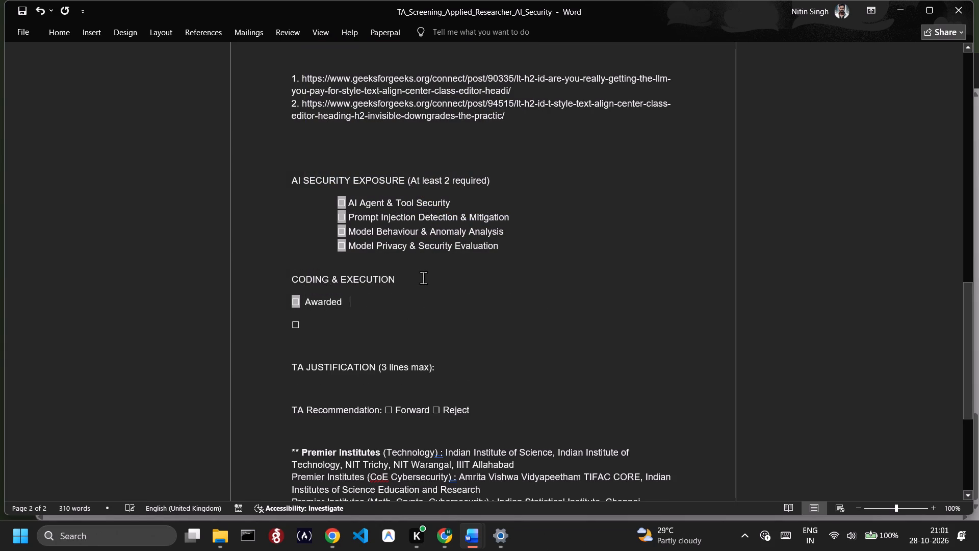
key(ctrl+BackSpace)
key(space)
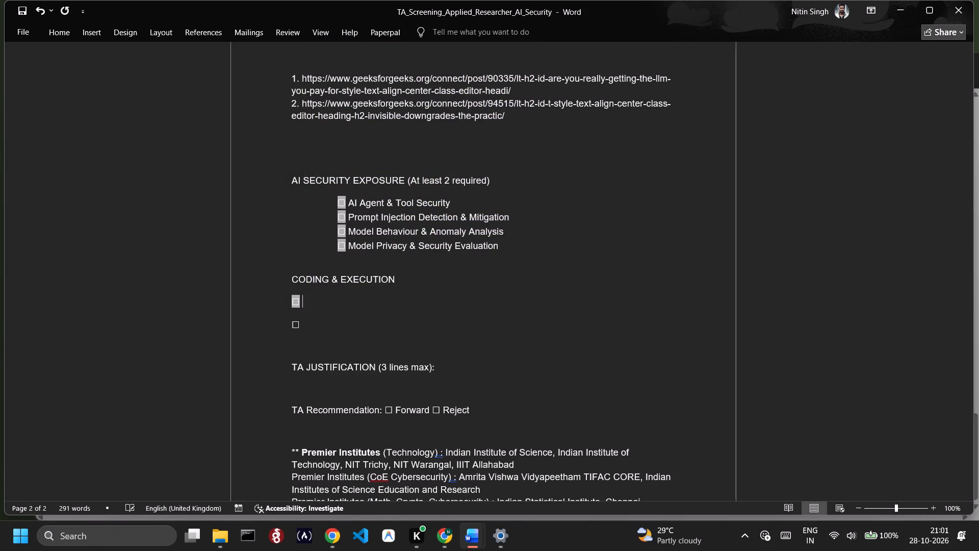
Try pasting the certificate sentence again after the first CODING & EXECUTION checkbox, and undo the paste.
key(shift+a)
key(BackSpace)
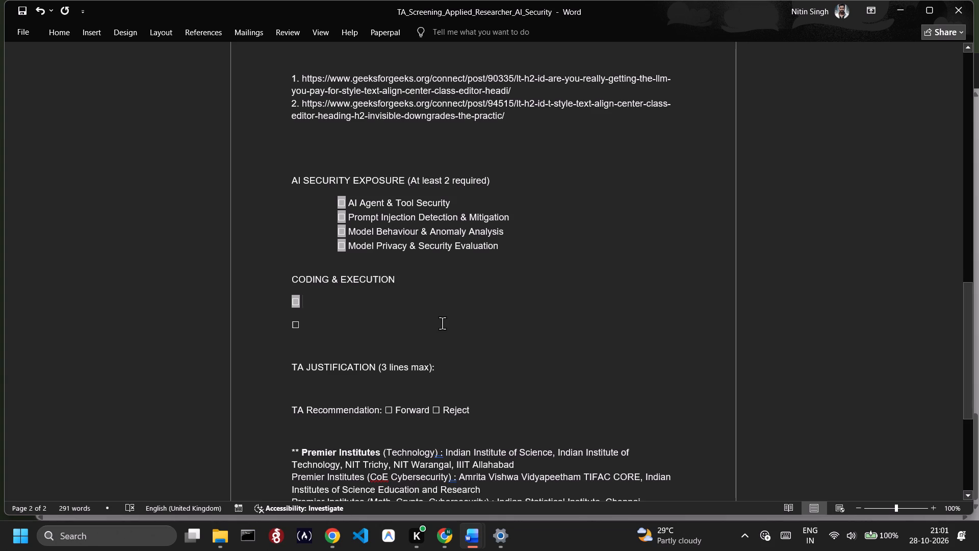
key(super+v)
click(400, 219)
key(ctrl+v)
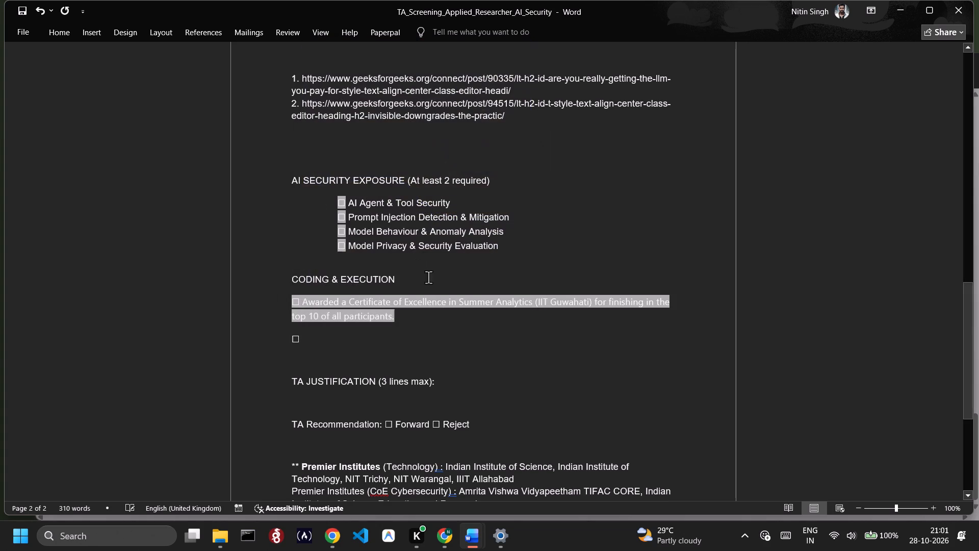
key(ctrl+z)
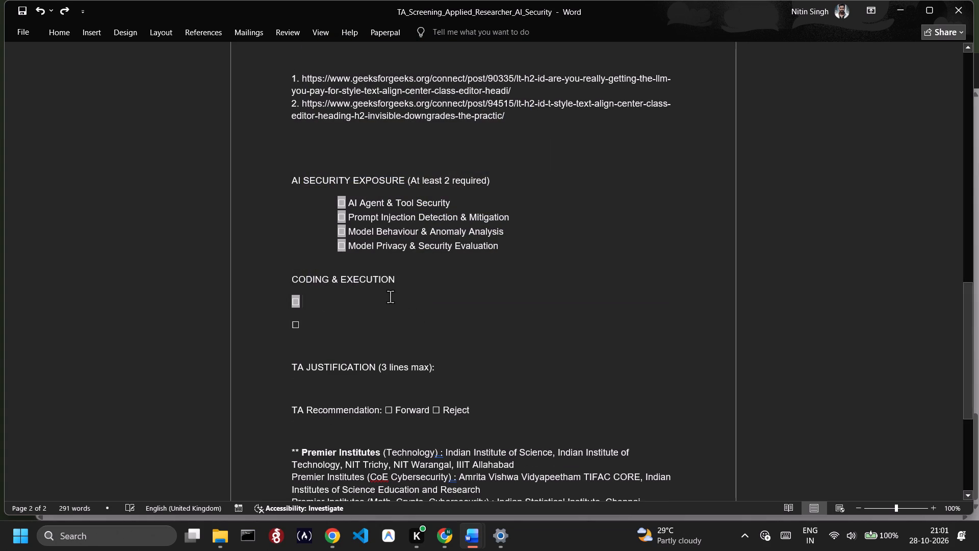
Enter "Above intermediate in Python Programming" after the first CODING & EXECUTION checkbox, clearing the leftover "Awarded" text.
key(super+v)
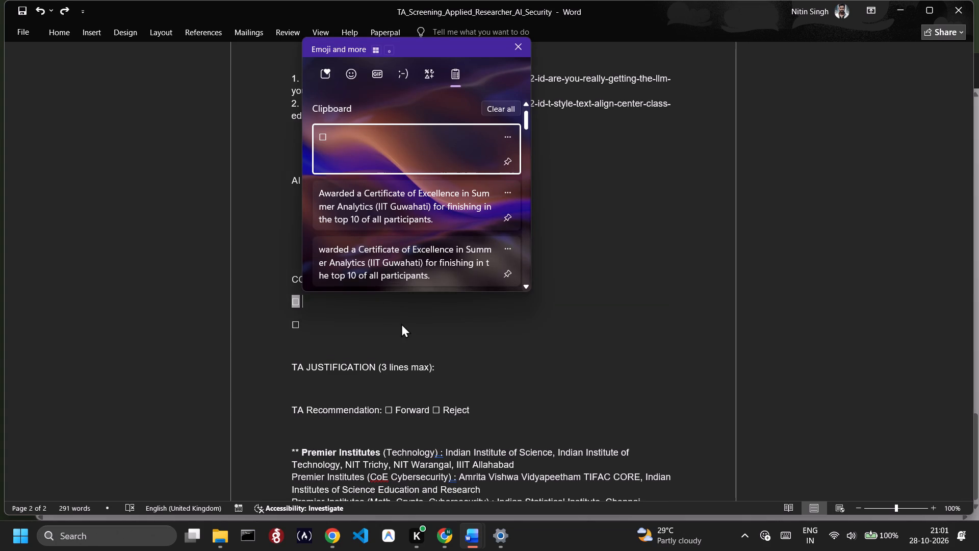
click(401, 323)
key(ctrl+z)
key(ctrl+z)
key(ctrl+z)
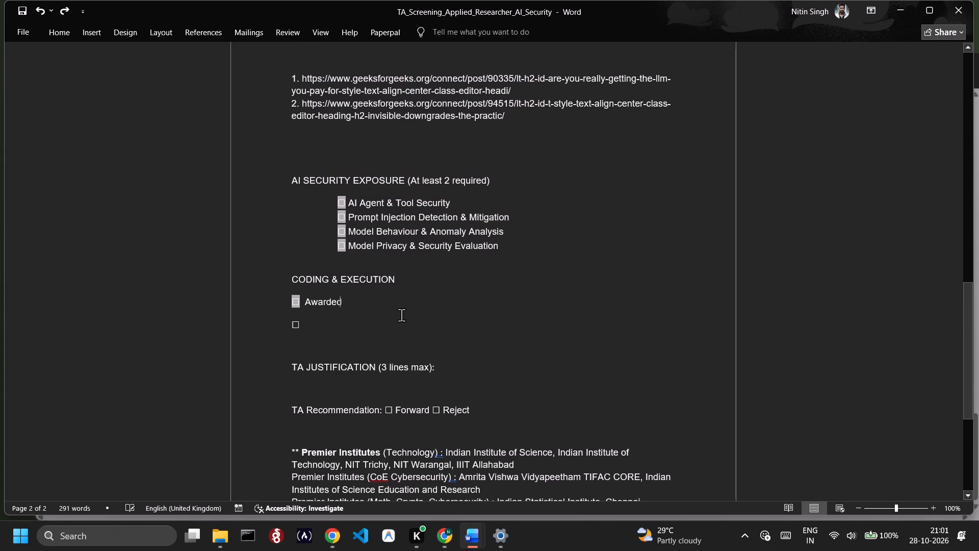
key(BackSpace)
key(BackSpace)
key(BackSpace)
key(BackSpace)
key(BackSpace)
key(BackSpace)
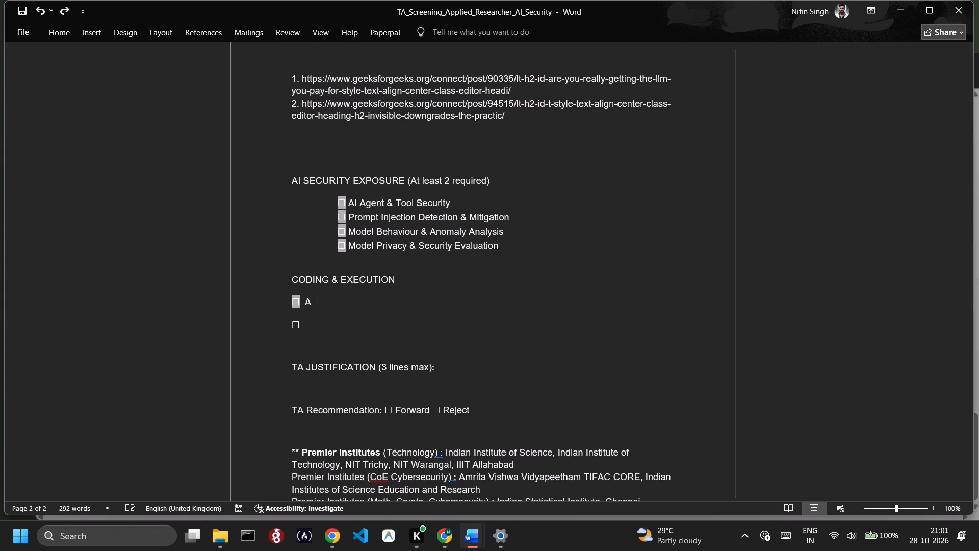
text(bove intermedia)
text(te in Pythi)
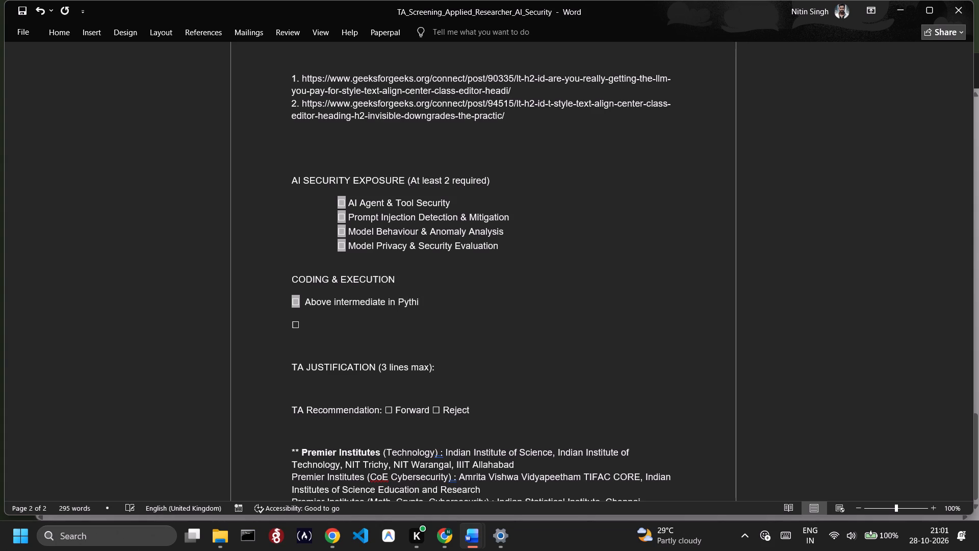
key(BackSpace)
text(on Programming)
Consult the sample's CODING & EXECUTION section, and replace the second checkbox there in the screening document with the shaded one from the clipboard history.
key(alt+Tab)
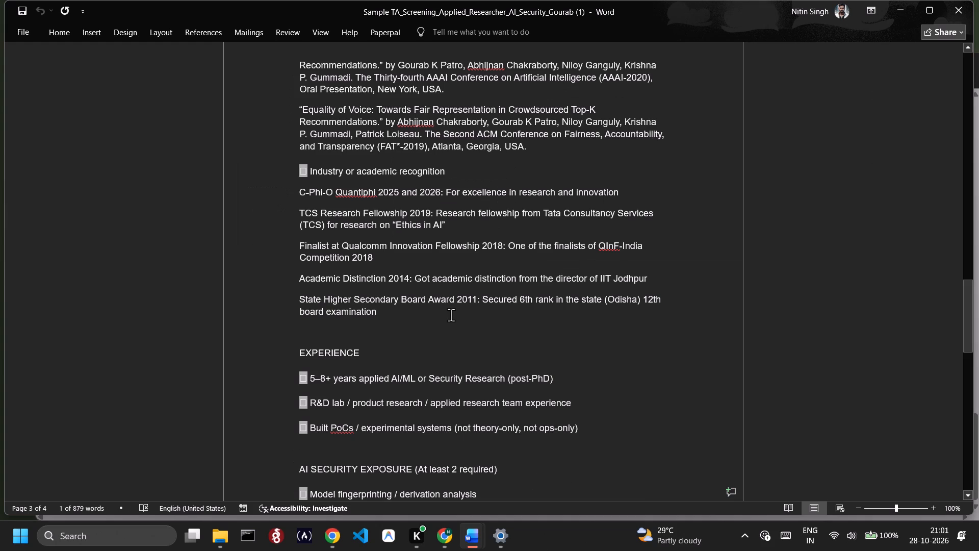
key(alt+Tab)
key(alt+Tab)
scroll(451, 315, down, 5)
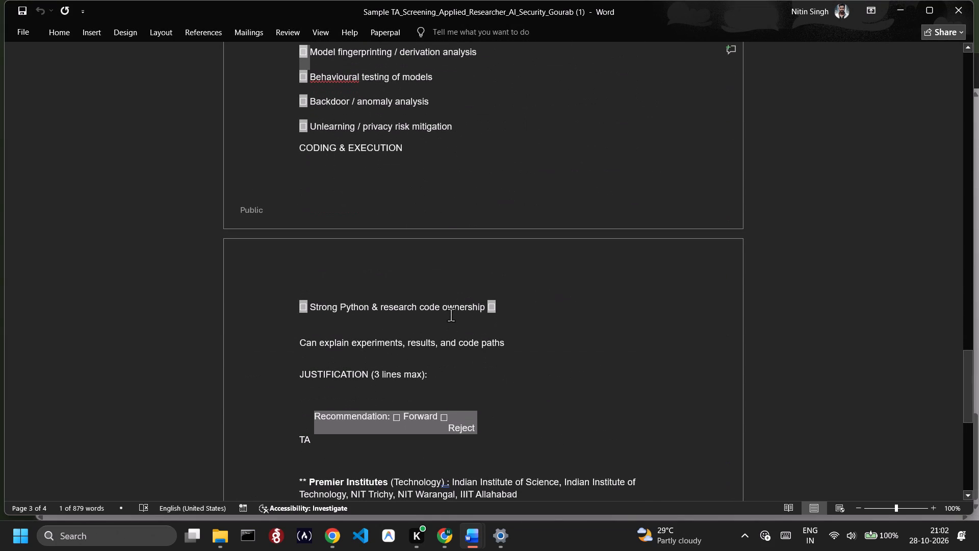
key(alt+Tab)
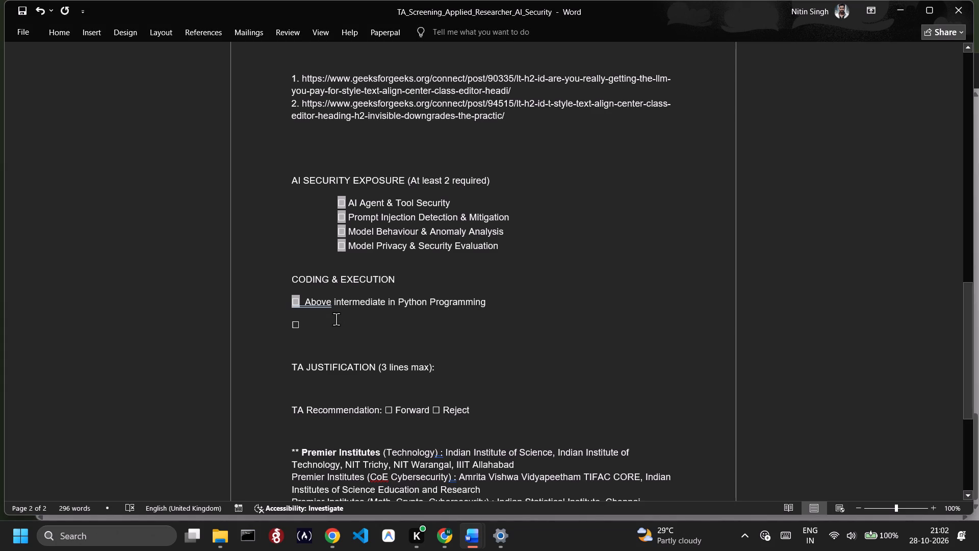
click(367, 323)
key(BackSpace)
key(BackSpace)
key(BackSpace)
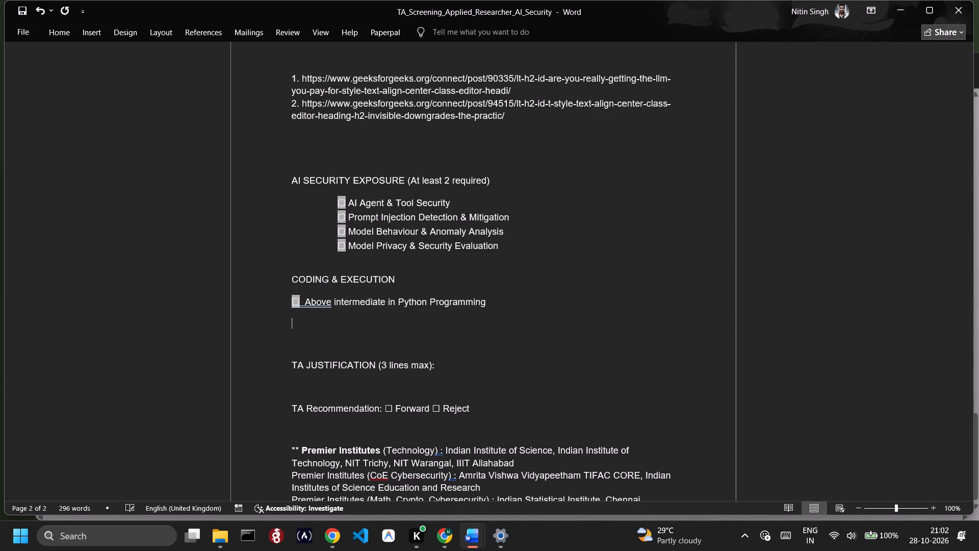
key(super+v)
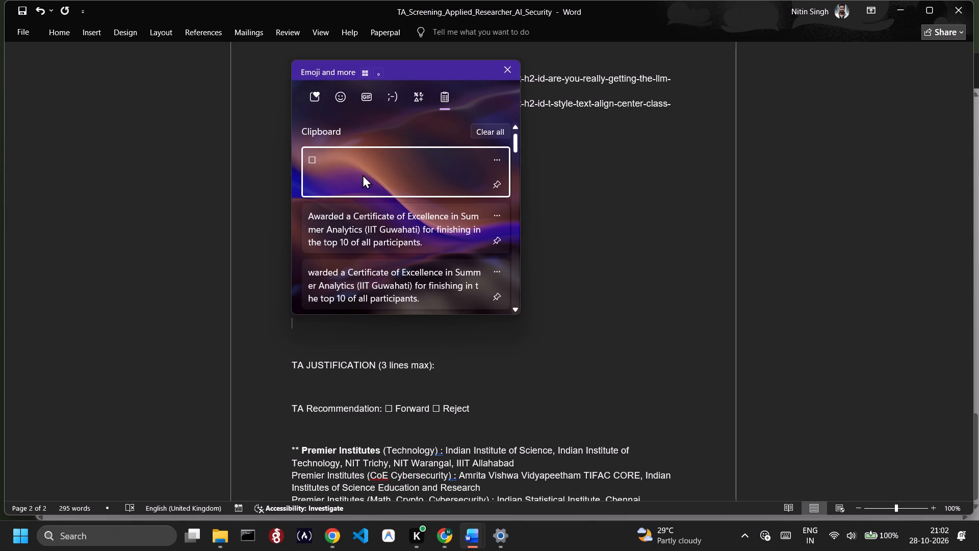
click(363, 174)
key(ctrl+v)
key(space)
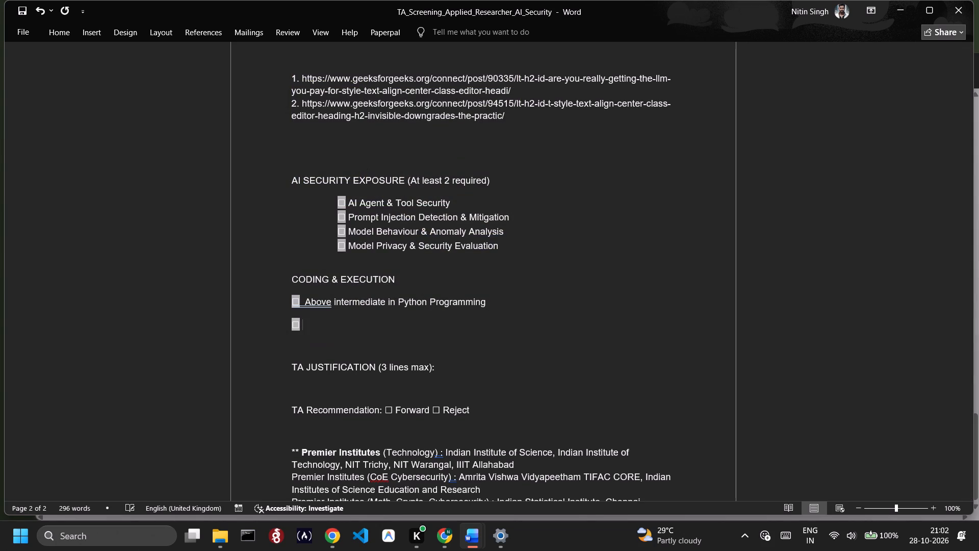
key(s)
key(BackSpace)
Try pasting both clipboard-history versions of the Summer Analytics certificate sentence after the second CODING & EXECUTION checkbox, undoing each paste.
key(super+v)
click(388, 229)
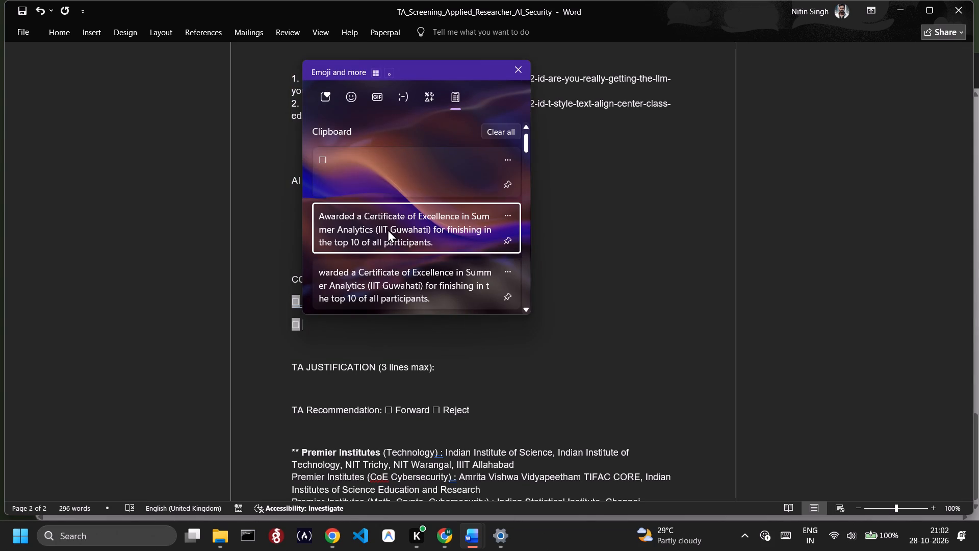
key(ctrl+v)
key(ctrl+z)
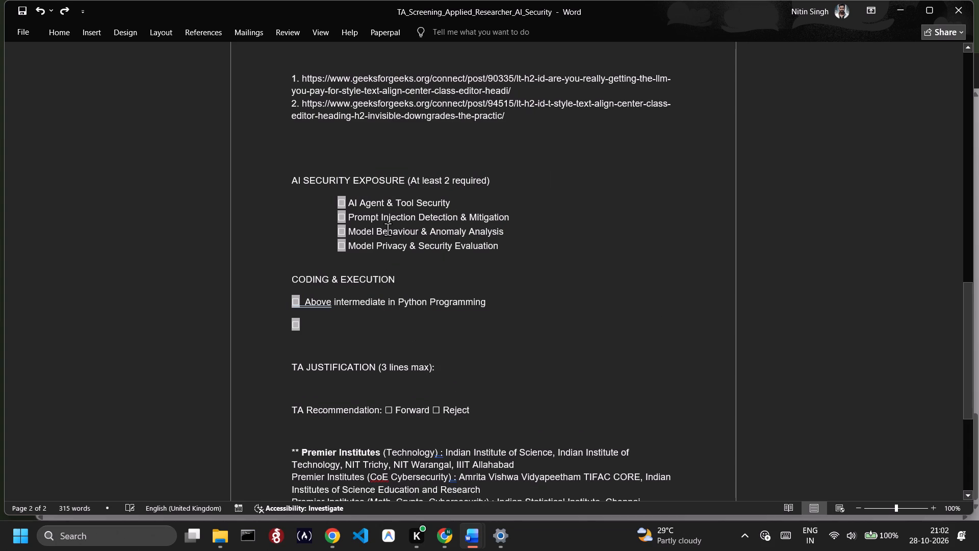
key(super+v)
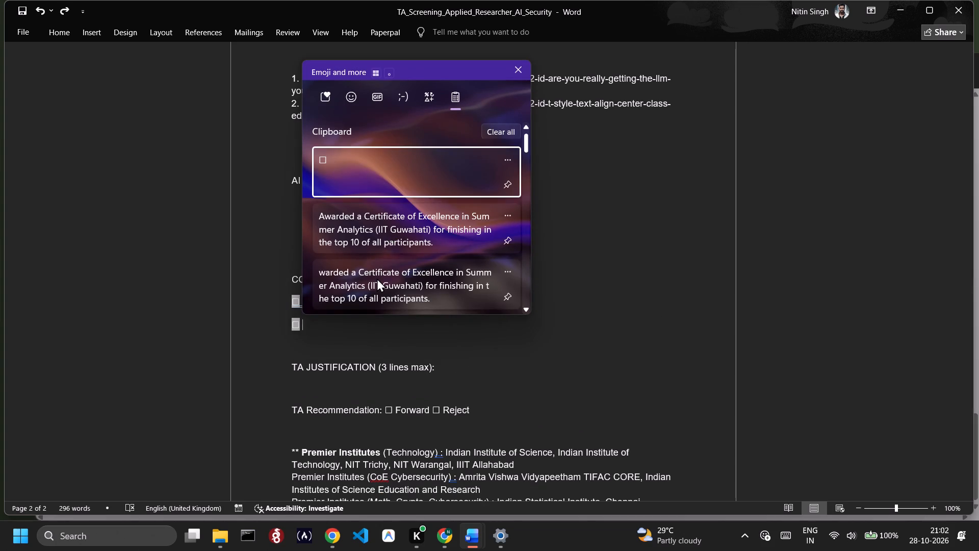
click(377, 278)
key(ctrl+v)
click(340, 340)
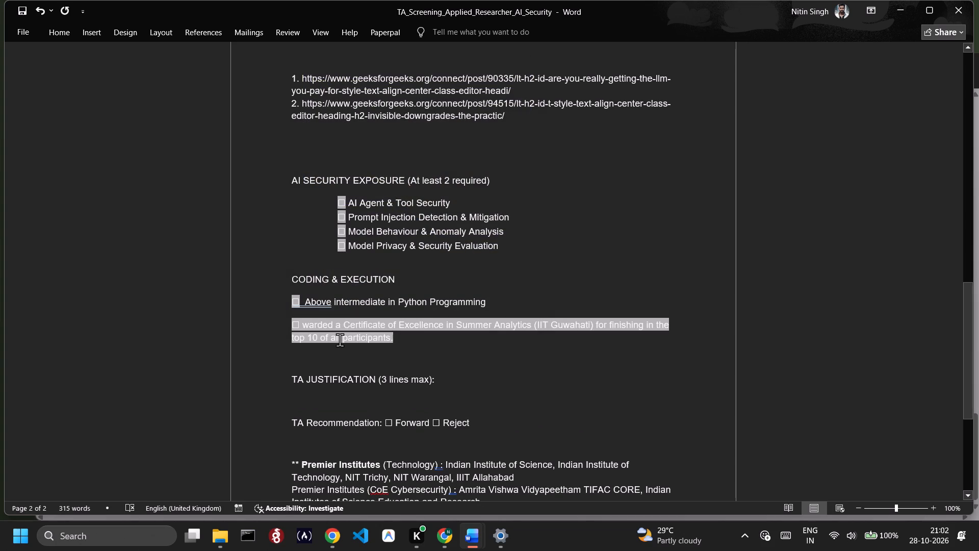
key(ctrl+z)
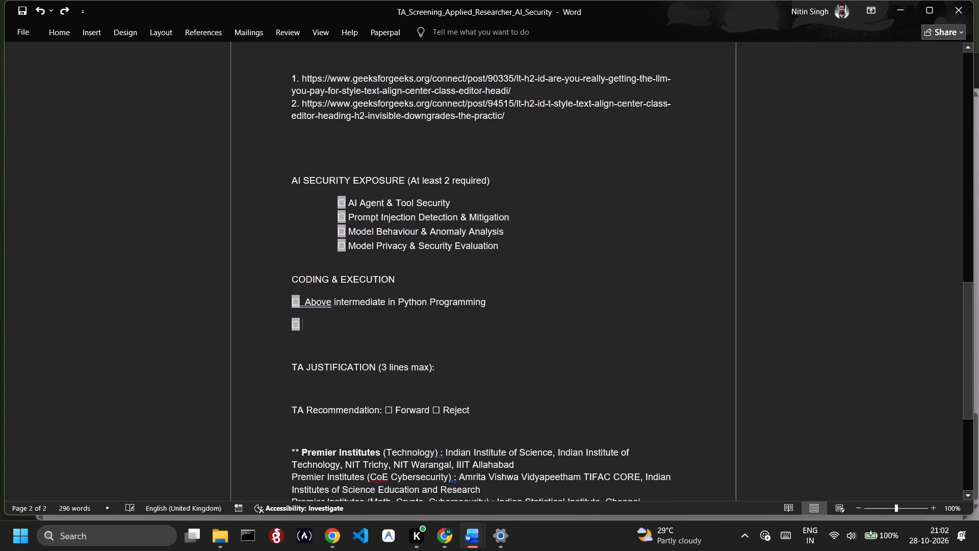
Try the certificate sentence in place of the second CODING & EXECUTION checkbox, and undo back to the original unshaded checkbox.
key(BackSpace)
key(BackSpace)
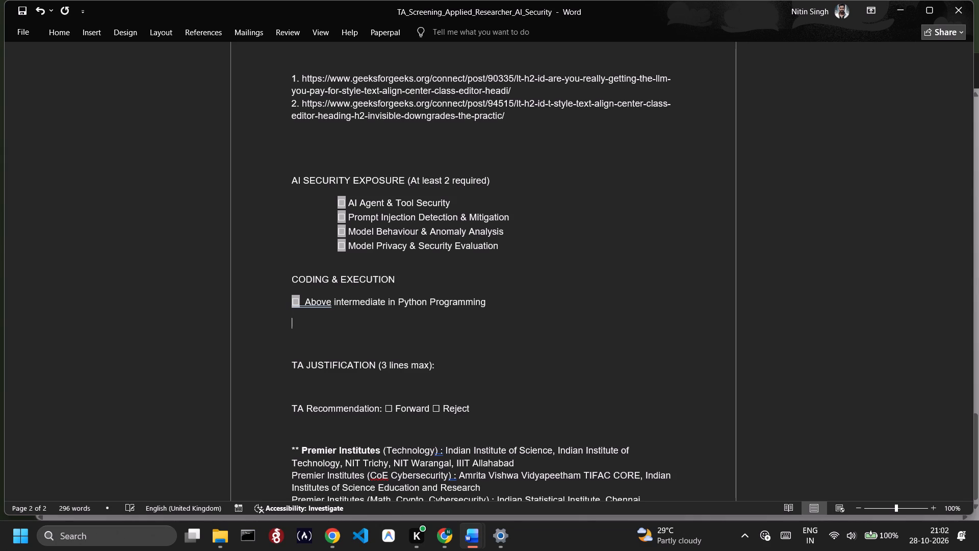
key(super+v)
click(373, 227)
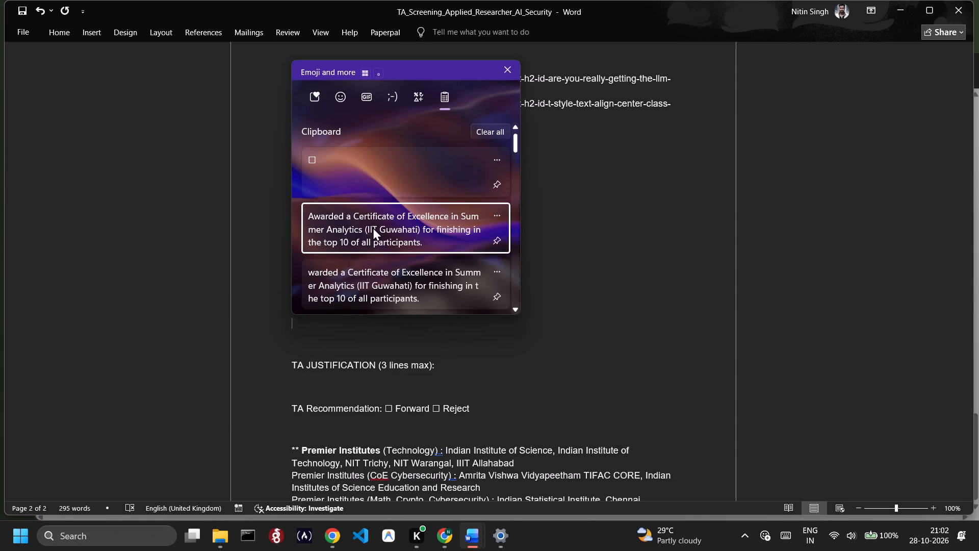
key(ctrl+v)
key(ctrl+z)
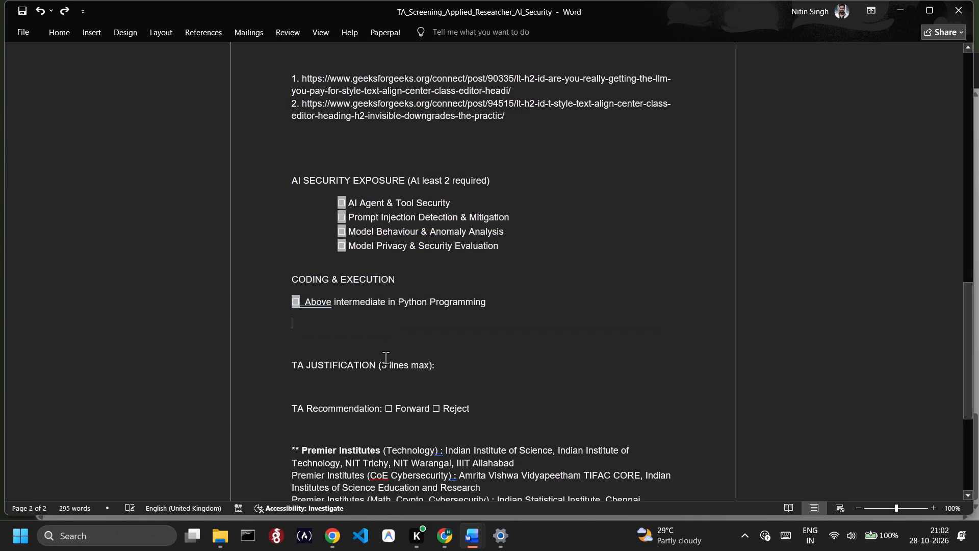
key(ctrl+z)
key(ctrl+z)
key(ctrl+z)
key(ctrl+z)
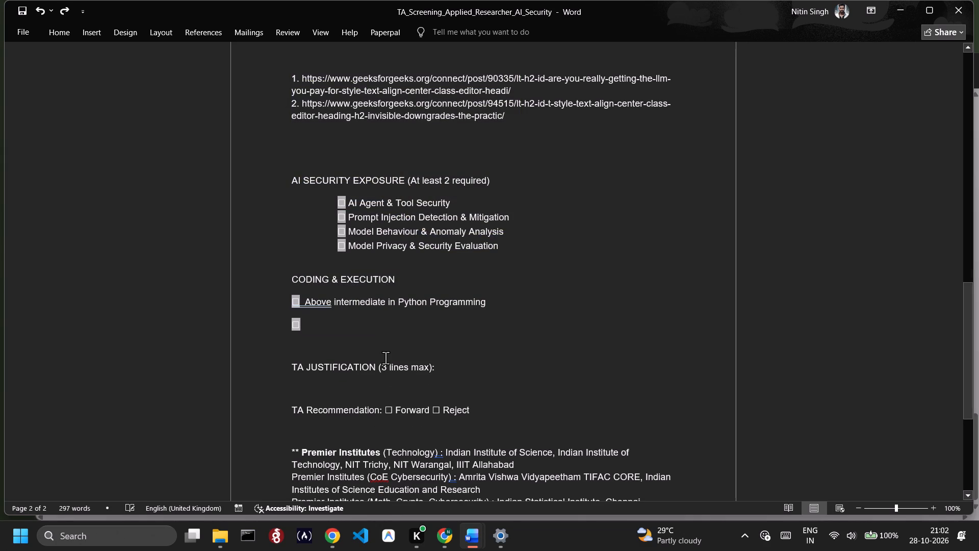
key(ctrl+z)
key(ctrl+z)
Enter "Begginer in C++ but with strong fundamentals" after the second CODING & EXECUTION checkbox.
key(space)
text(km)
key(BackSpace)
key(BackSpace)
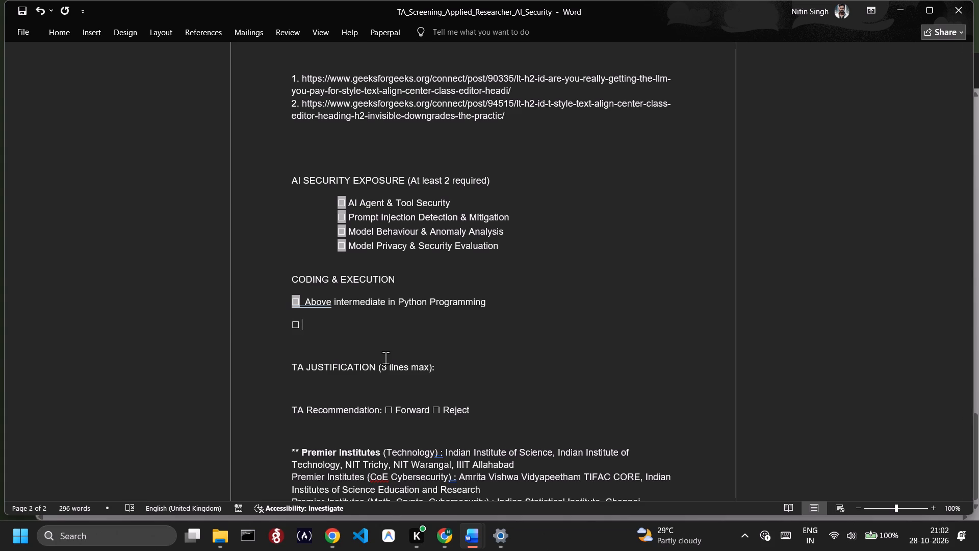
text(Begginer in C)
text(++)
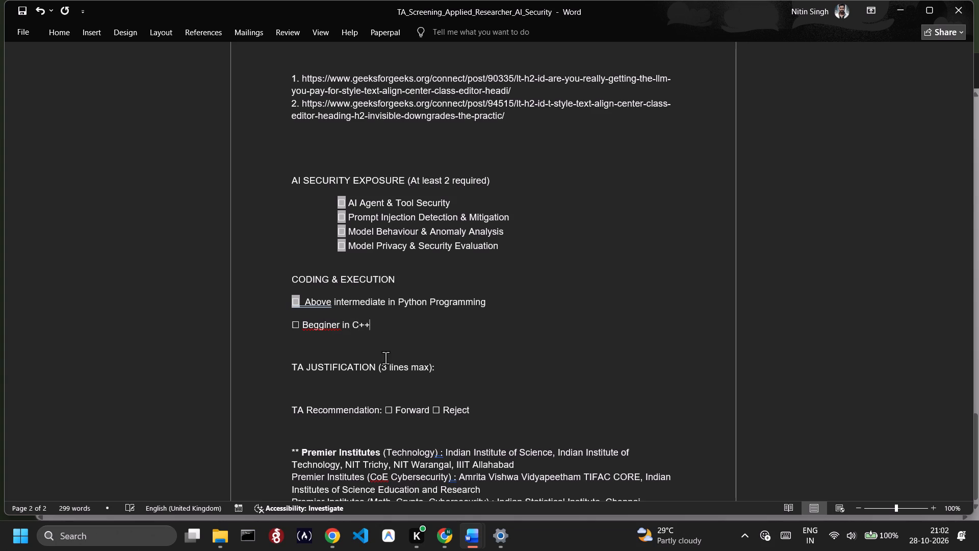
key(space)
text(wi)
key(BackSpace)
key(BackSpace)
text(but with strong fundamentaal)
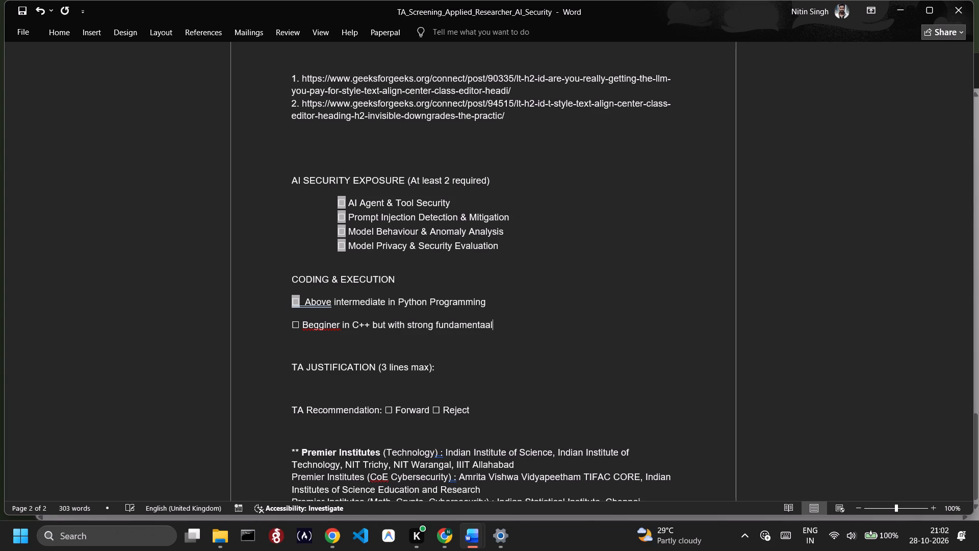
key(BackSpace)
key(BackSpace)
text(ls)
Replace "but" with a comma in the second entry, making it "Begginer in C++, with strong fundamentals".
key(ctrl+Left)
key(ctrl+Left)
key(ctrl+Left)
key(BackSpace)
key(BackSpace)
key(BackSpace)
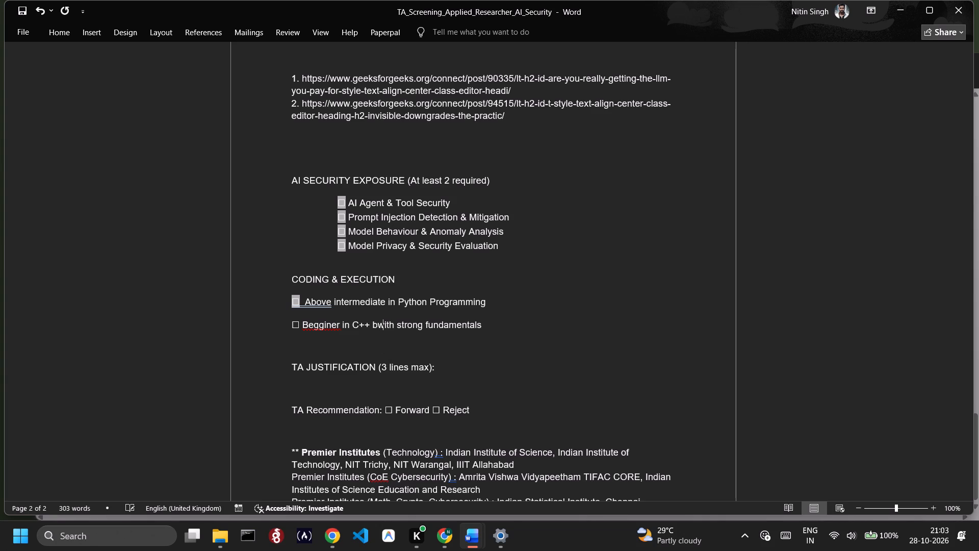
key(BackSpace)
key(BackSpace)
text(,)
key(space)
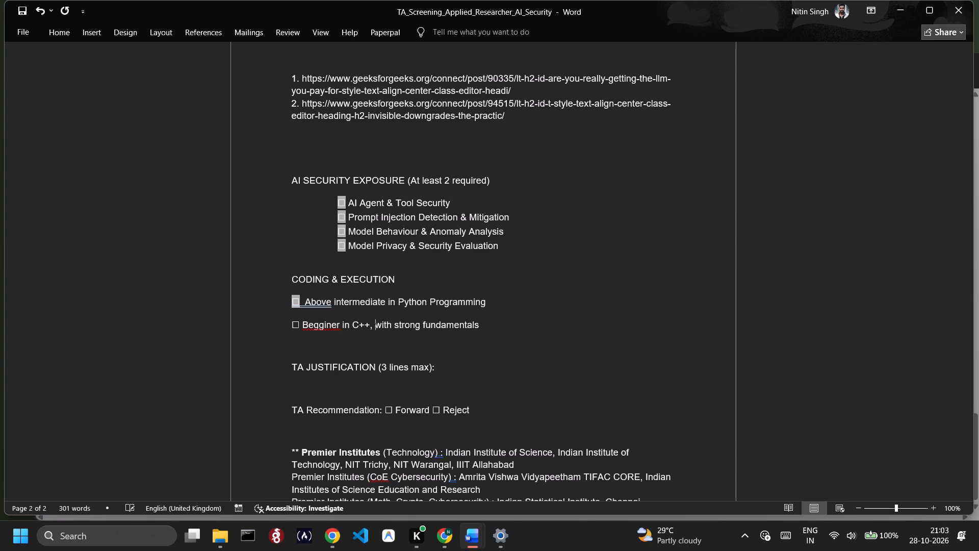
Add an empty line below the C++ entry under CODING & EXECUTION.
click(492, 321)
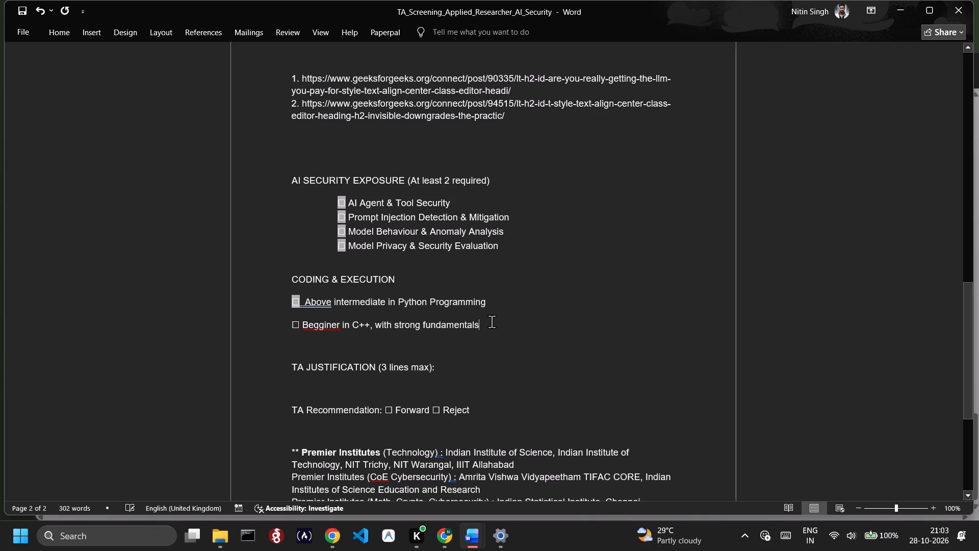
key(Return)
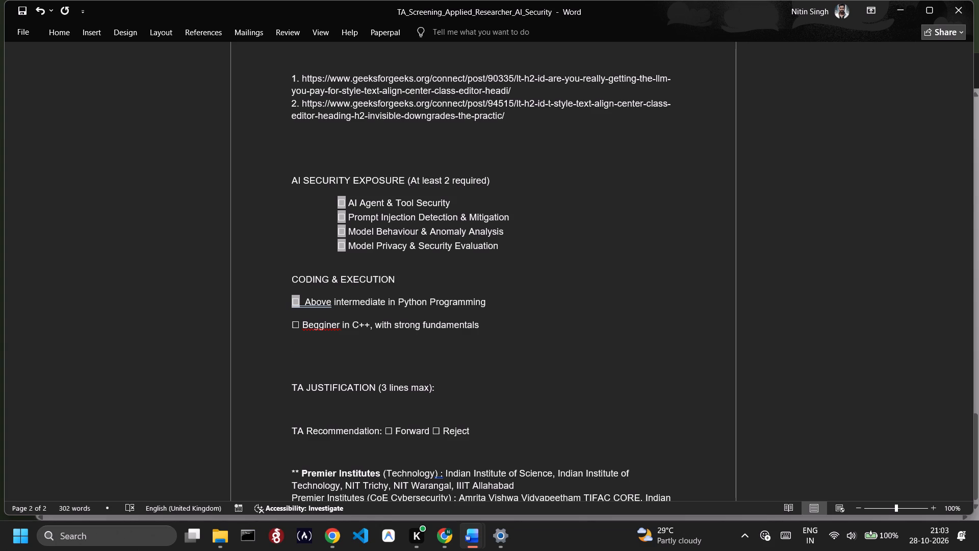
Delete the plain checkbox in front of the C++ entry under CODING & EXECUTION.
click(302, 324)
key(ctrl+BackSpace)
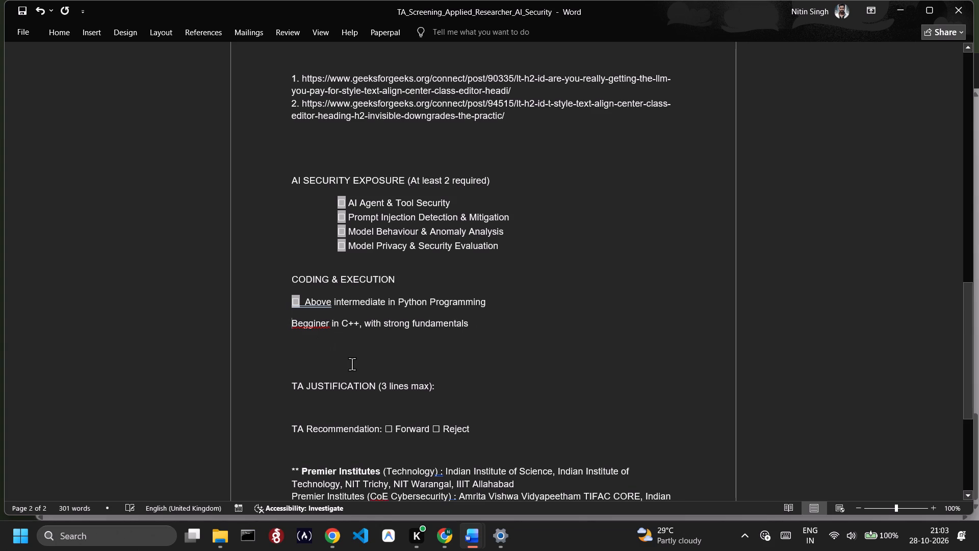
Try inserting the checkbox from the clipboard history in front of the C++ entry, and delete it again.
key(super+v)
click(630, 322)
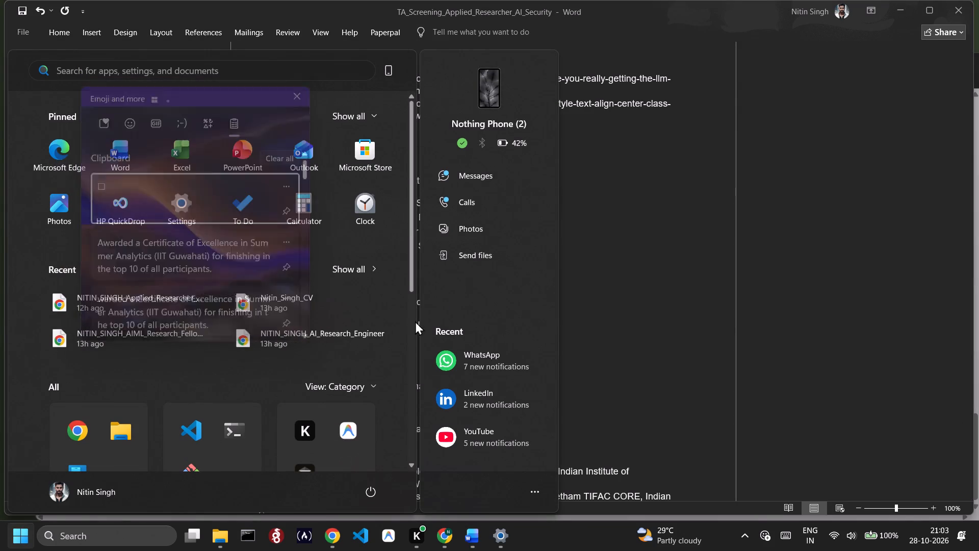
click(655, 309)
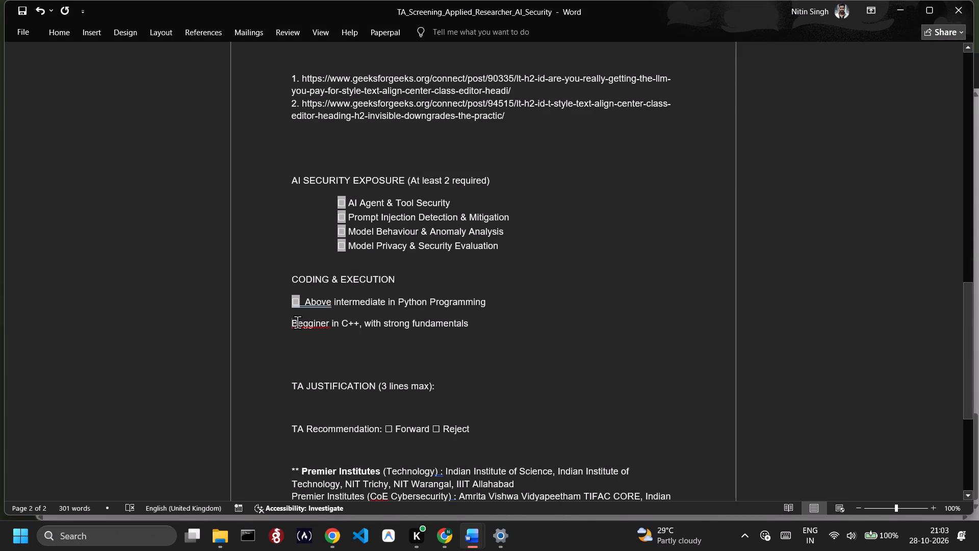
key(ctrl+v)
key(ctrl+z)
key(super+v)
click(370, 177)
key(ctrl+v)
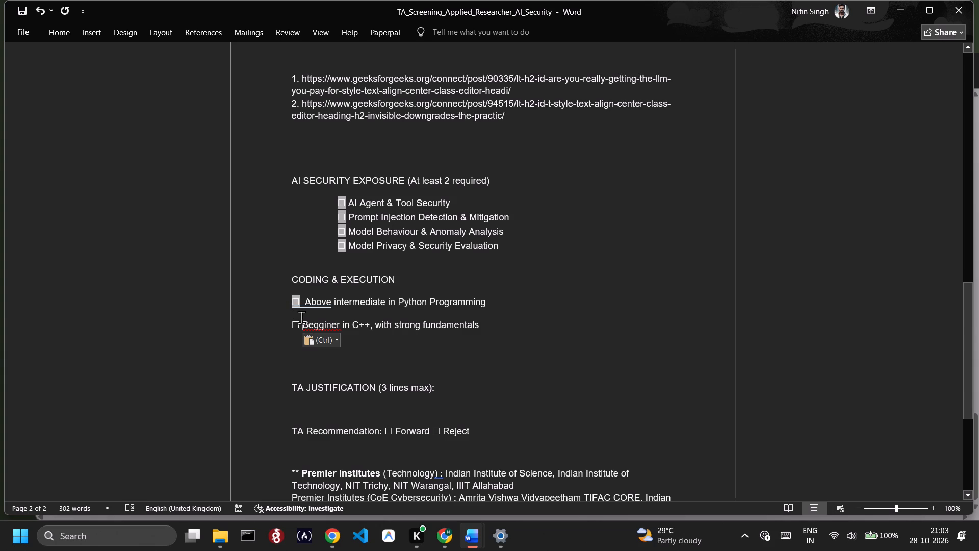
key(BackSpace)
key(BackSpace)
Copy the shaded checkbox from the Python entry to the start of the C++ entry.
double_click(296, 302)
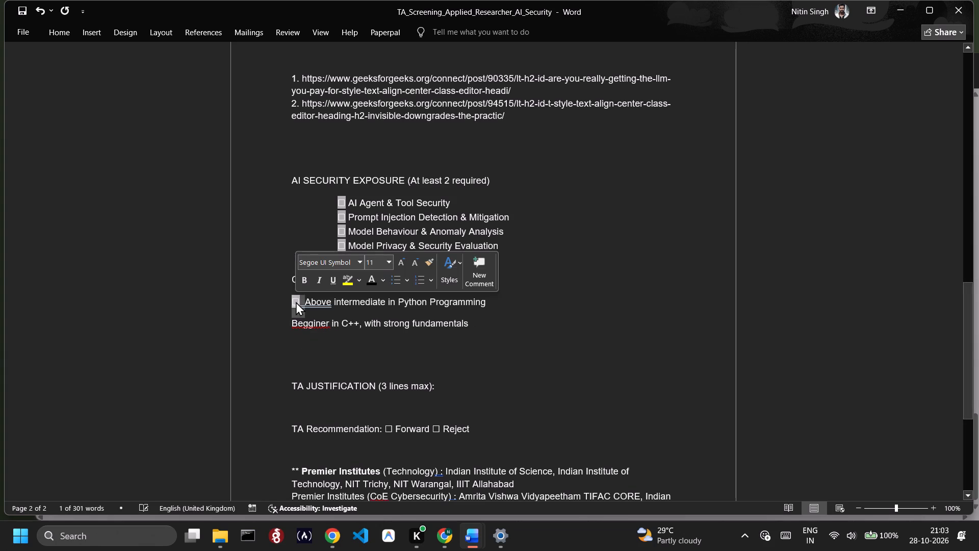
right_click(296, 302)
click(249, 377)
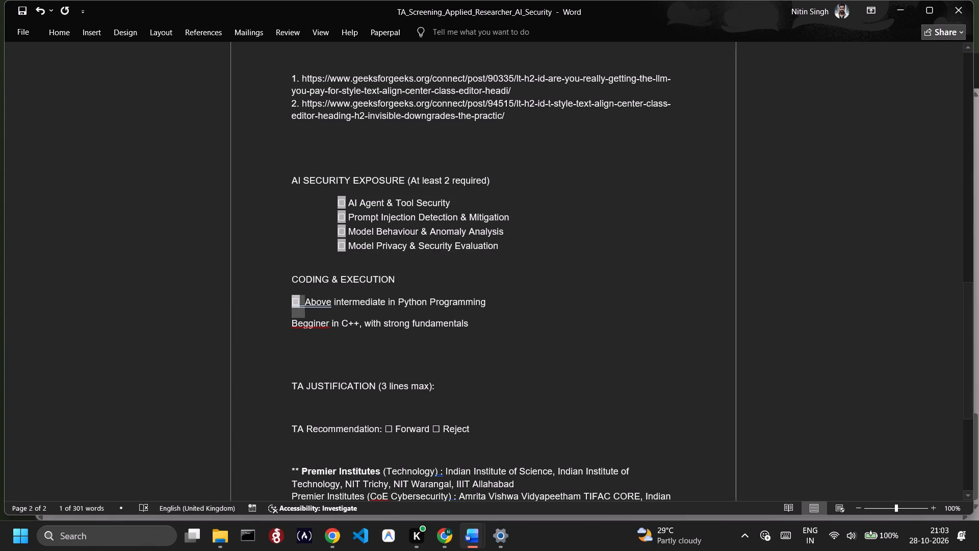
click(291, 324)
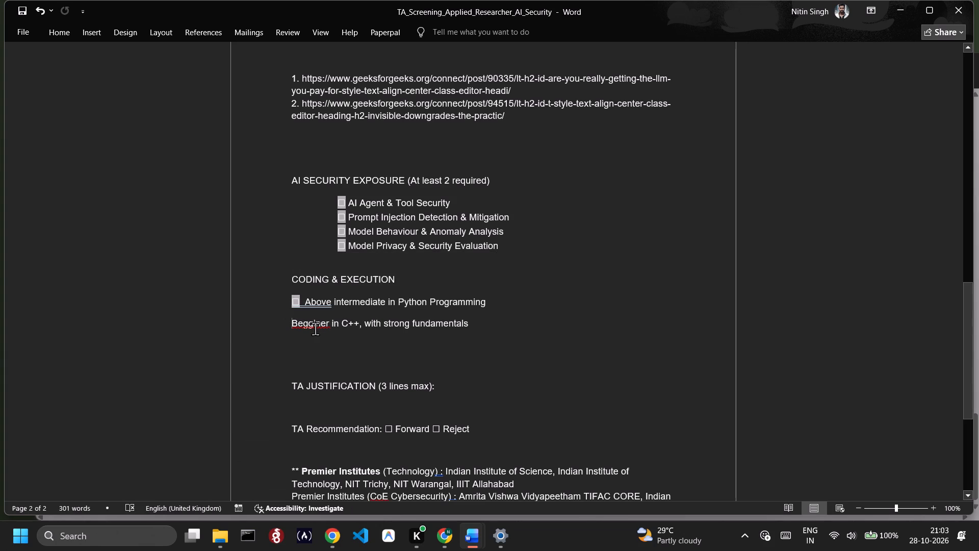
key(ctrl+v)
Remove the extra space between the checkbox and "Above" in the Python entry by applying the grammar suggestion.
click(315, 305)
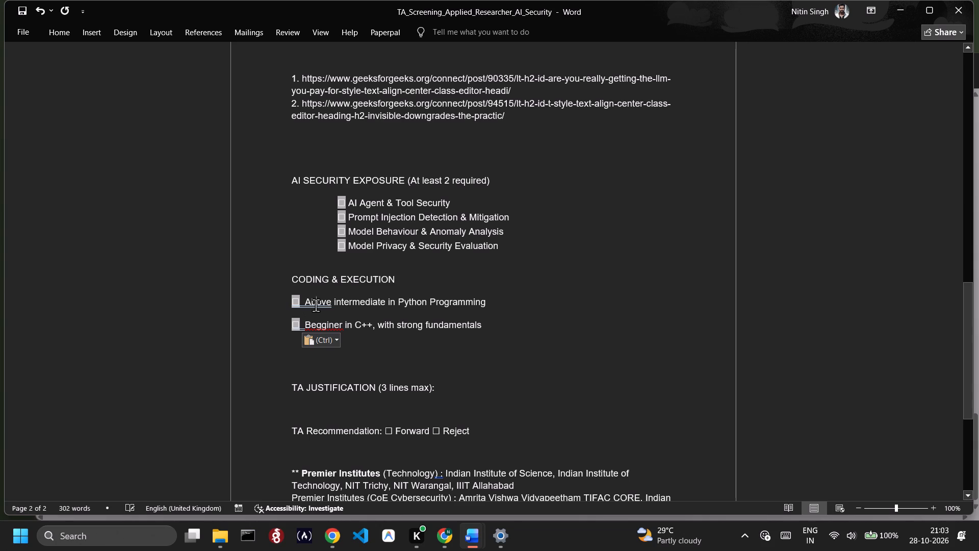
right_click(316, 305)
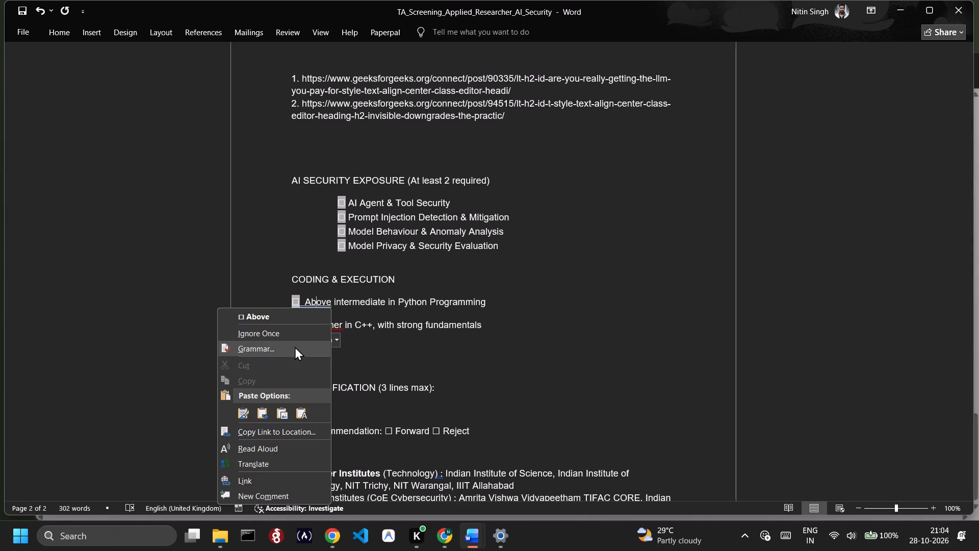
click(295, 346)
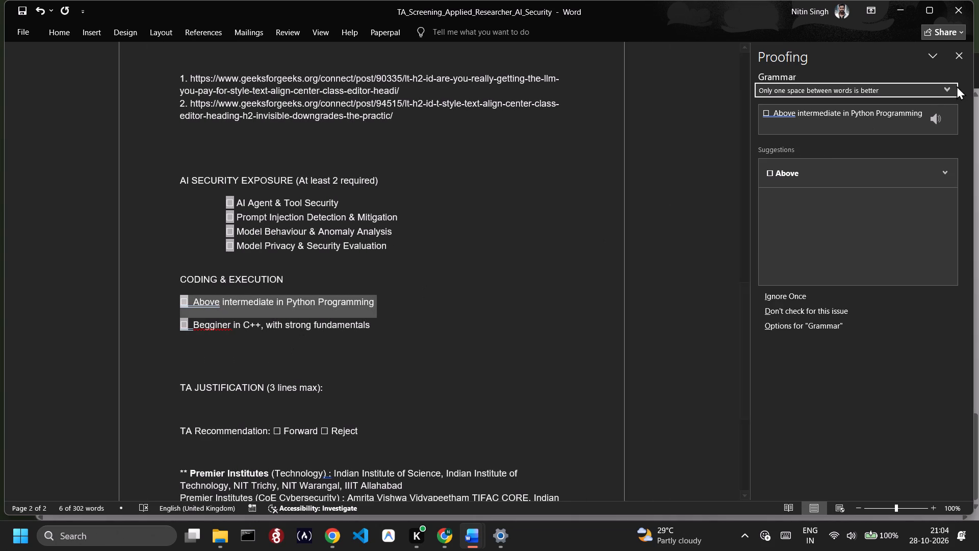
click(960, 51)
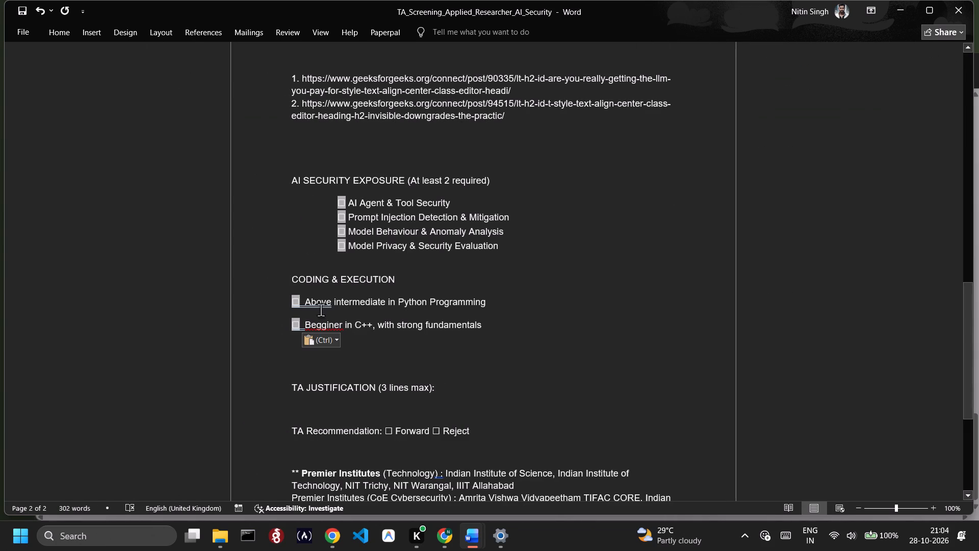
double_click(320, 305)
right_click(320, 304)
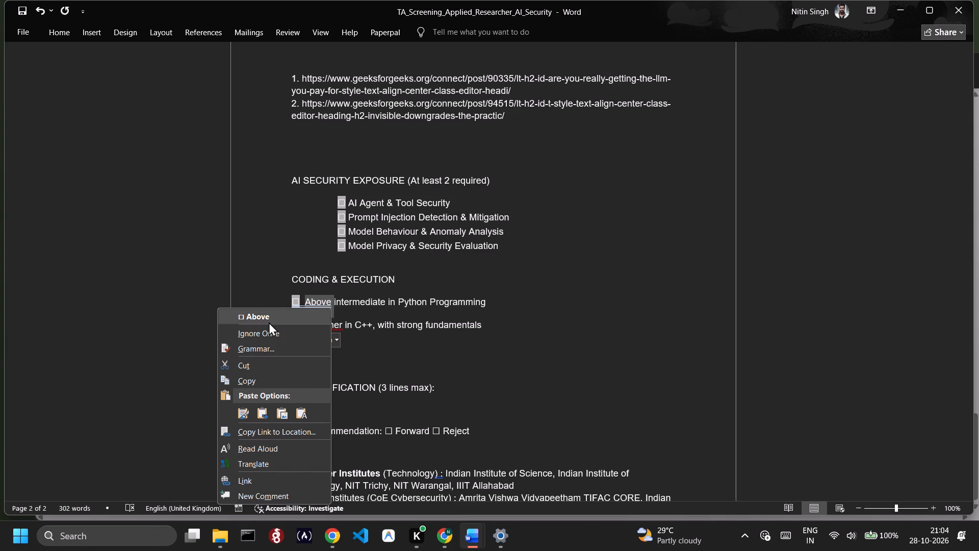
click(269, 322)
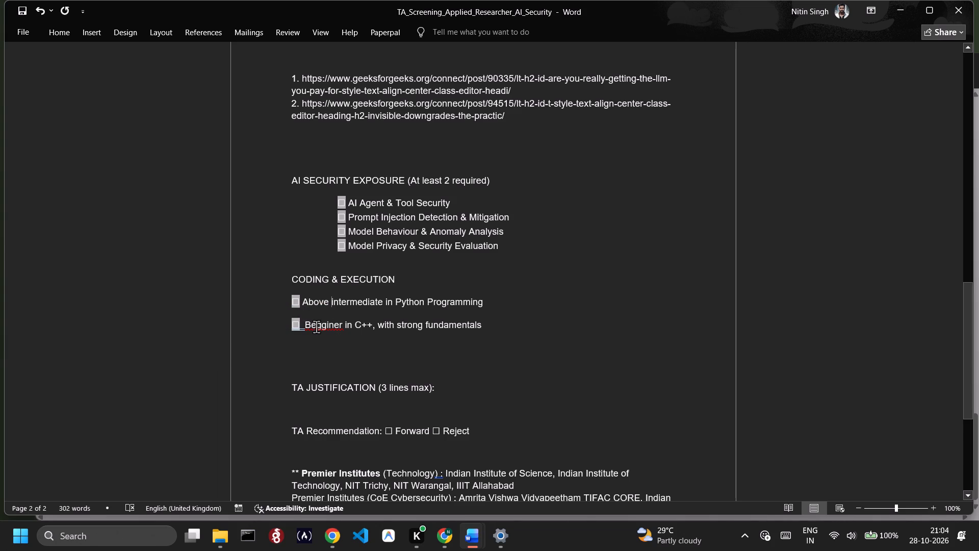
Correct the misspelled first word of the C++ entry to the suggested "Beginner".
double_click(318, 325)
right_click(318, 325)
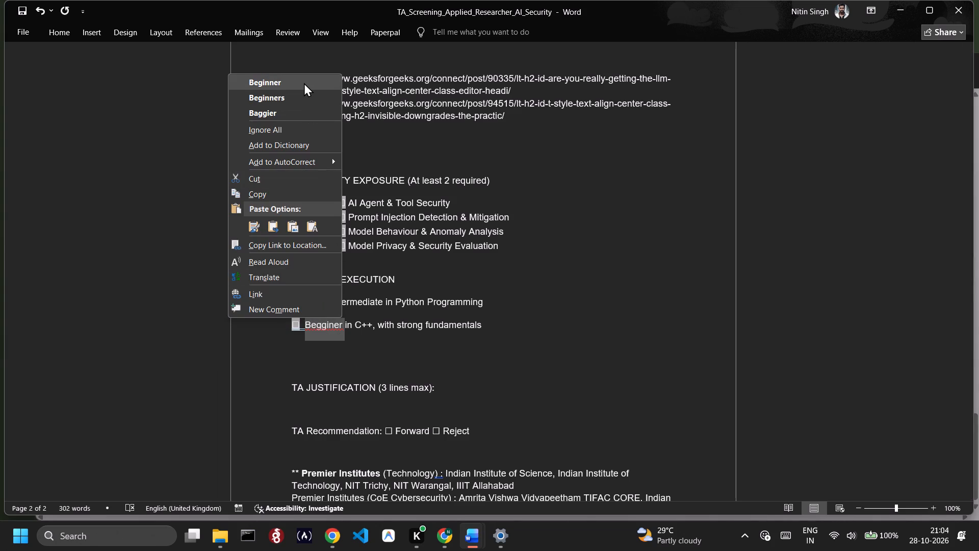
click(304, 83)
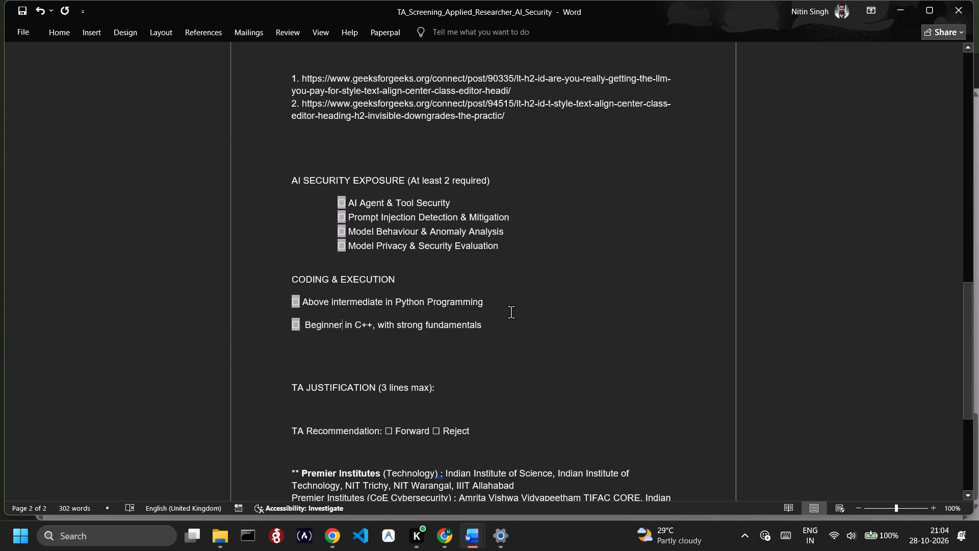
Consult the sample's CODING & EXECUTION section and begin a new line with "Can" below the C++ entry.
click(518, 329)
scroll(516, 325, down, 1)
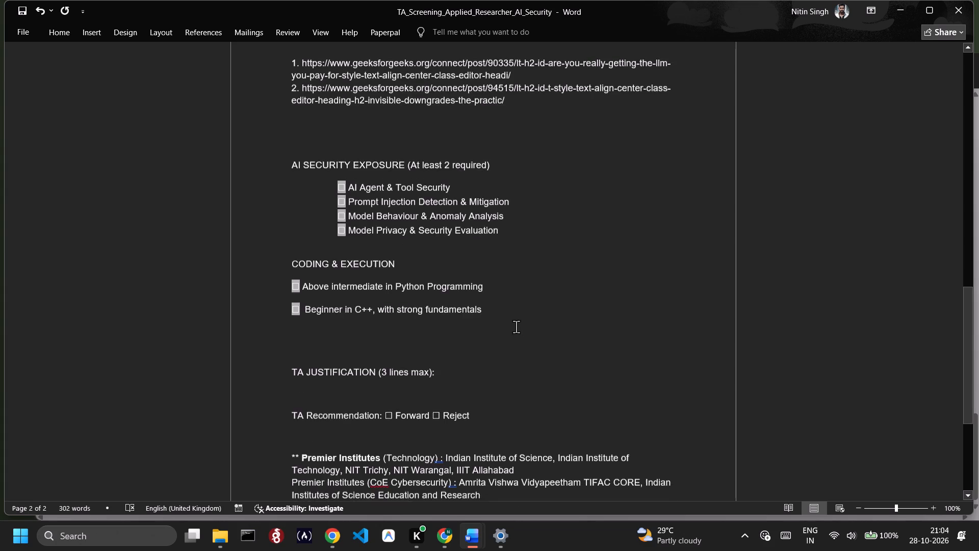
scroll(517, 327, down, 2)
key(alt+Tab)
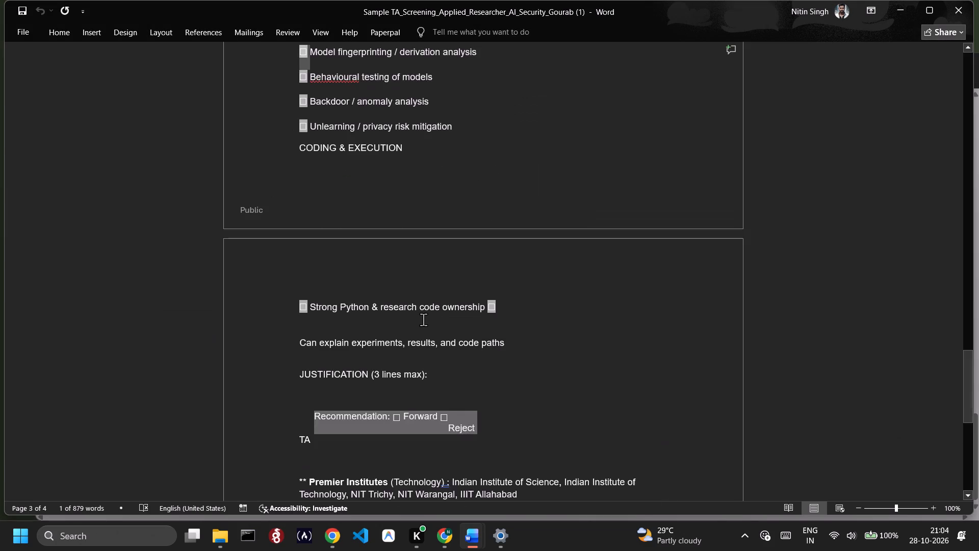
scroll(423, 319, down, 3)
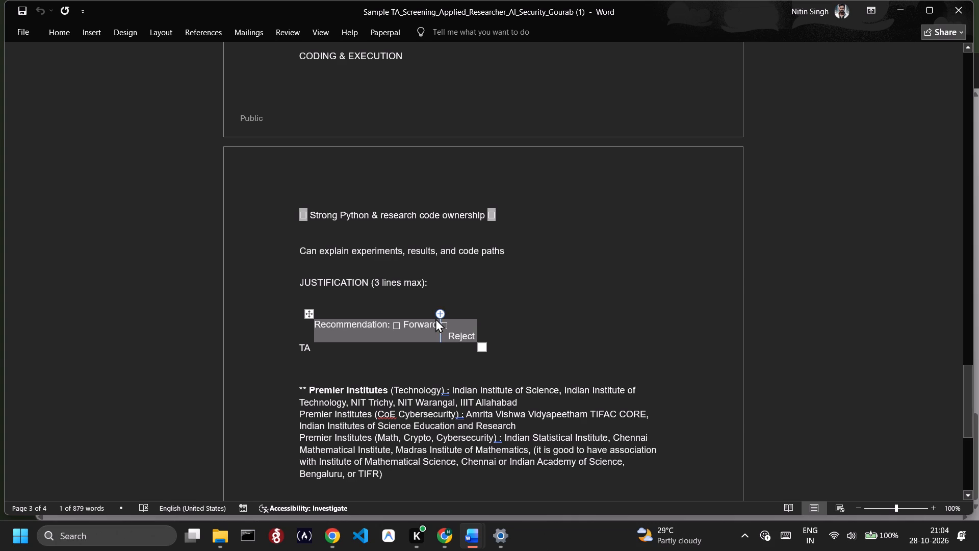
key(alt+Tab)
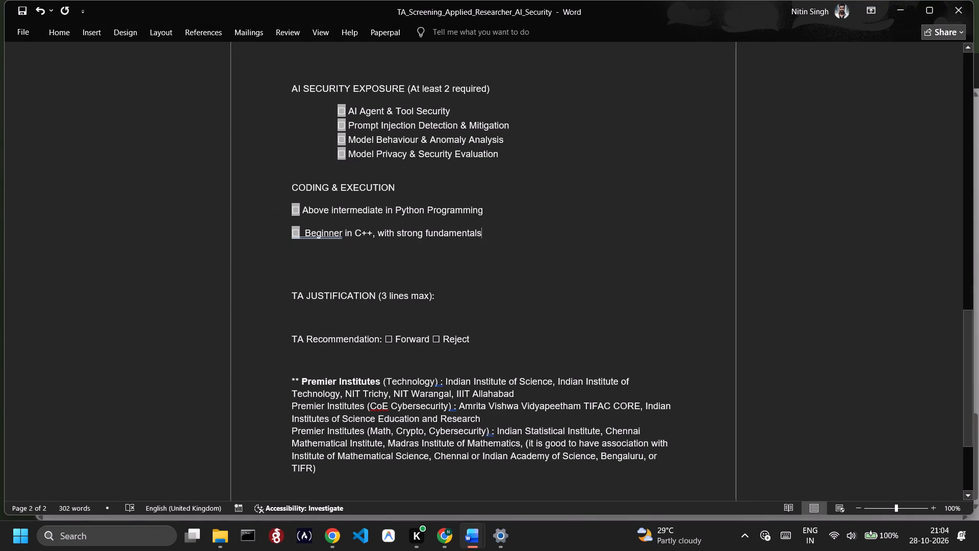
key(Return)
text(Can read)
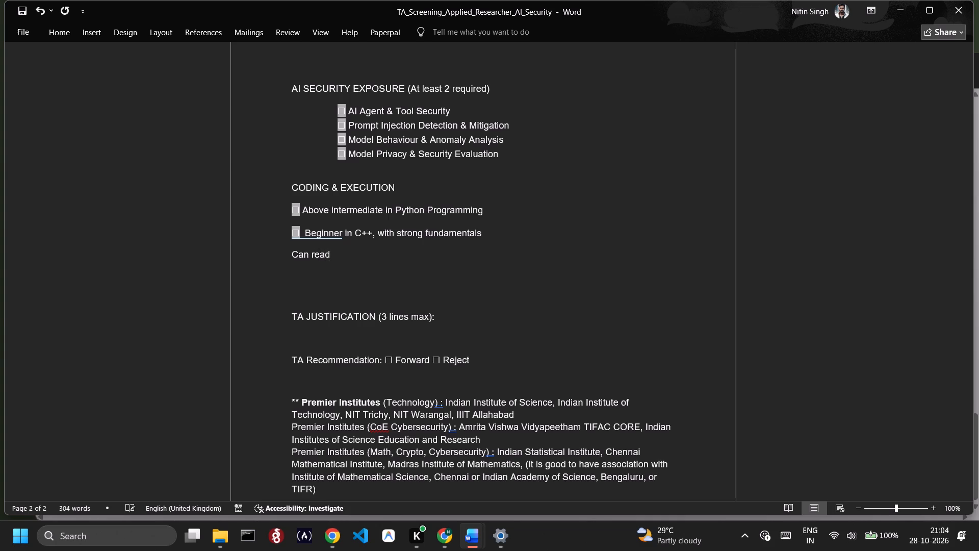
key(ctrl+BackSpace)
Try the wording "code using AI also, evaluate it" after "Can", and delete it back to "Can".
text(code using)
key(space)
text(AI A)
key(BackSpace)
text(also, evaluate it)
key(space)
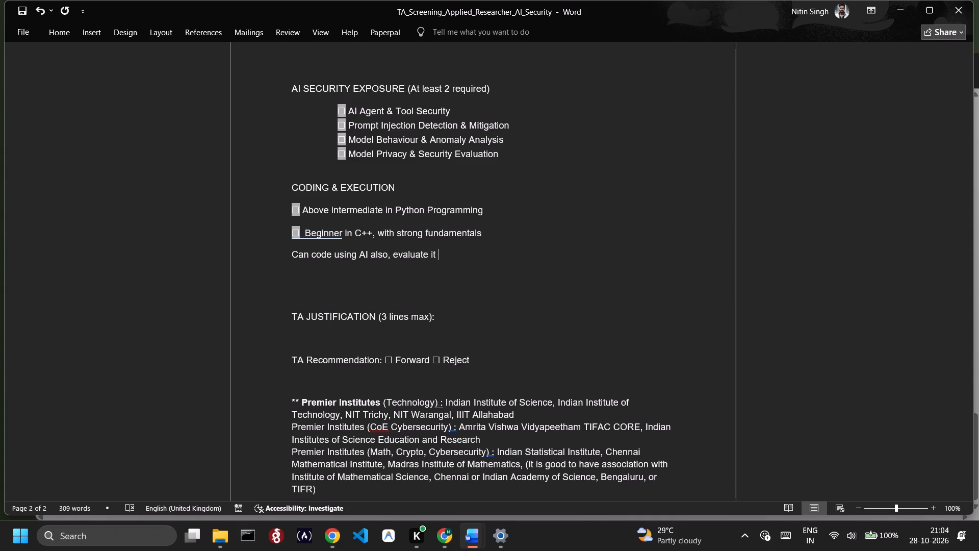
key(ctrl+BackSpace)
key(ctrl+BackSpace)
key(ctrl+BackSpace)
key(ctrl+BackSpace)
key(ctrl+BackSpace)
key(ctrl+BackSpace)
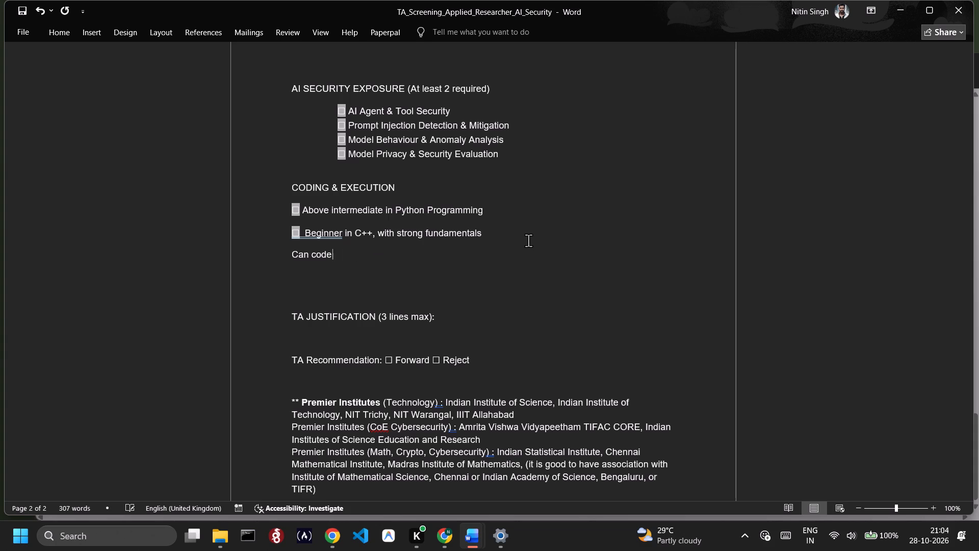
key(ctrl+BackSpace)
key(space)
Continue the line after "Can" with "read and explain code, run experiments based on research paper,", checking the sample document for wording.
text(read and explain code,)
key(space)
key(alt+Tab)
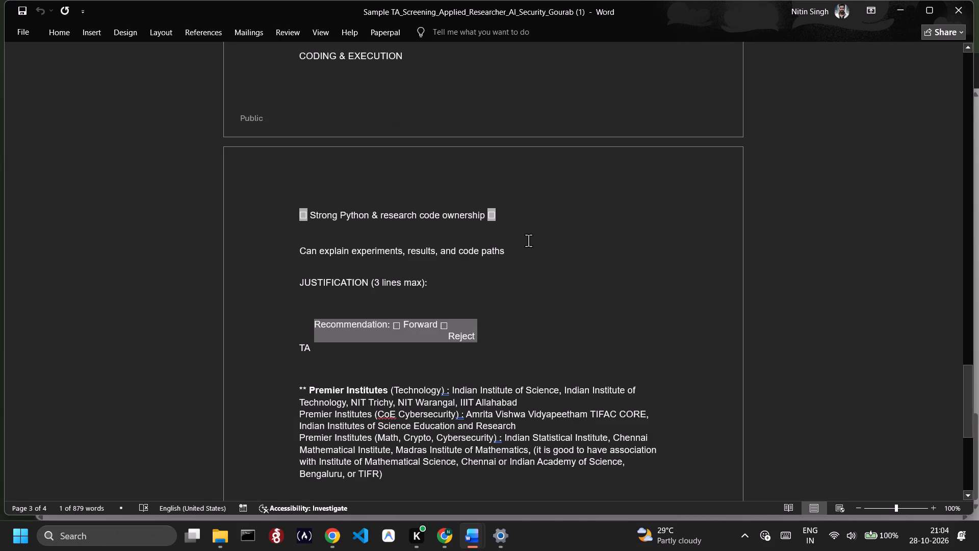
key(alt+Tab)
text(run experiments)
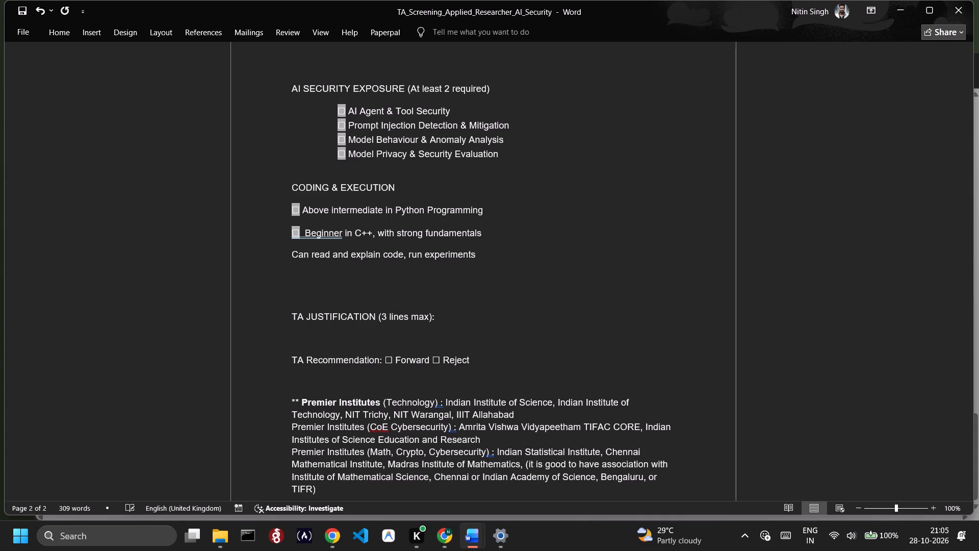
key(space)
text(based on research paper)
text(,)
key(space)
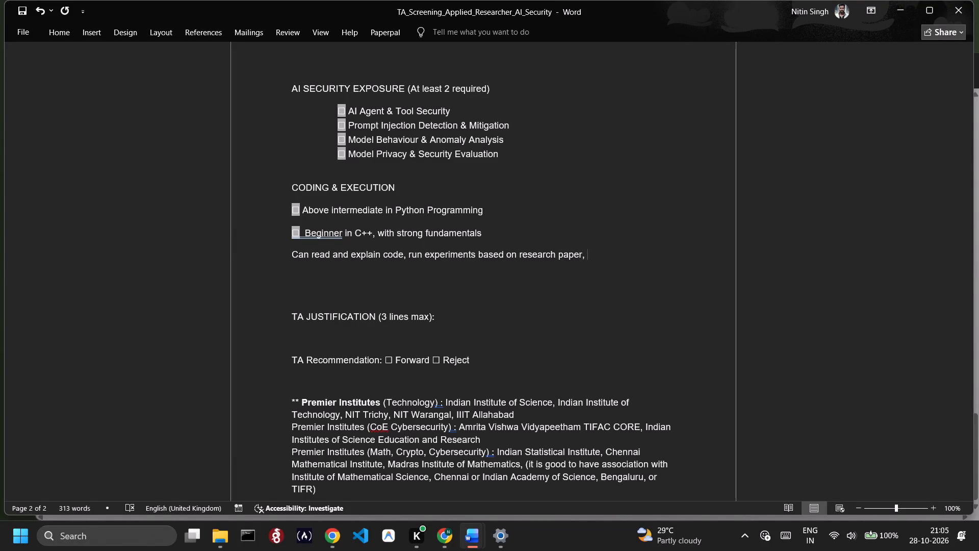
Finish the sentence below the C++ entry with "can use AI also for coding.".
text(can su)
key(BackSpace)
key(BackSpace)
text(use AI)
key(space)
key(a)
text(lso)
key(space)
key(BackSpace)
key(space)
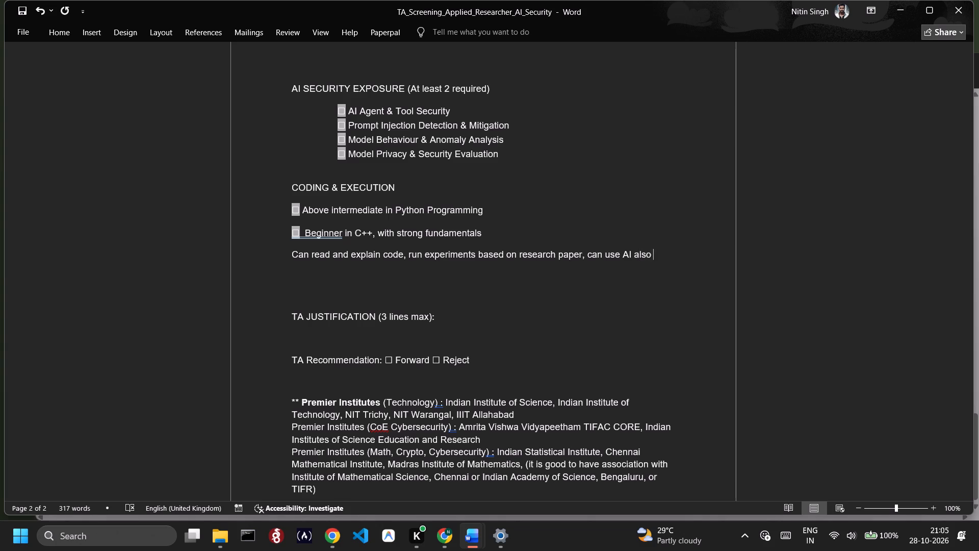
text(for codin)
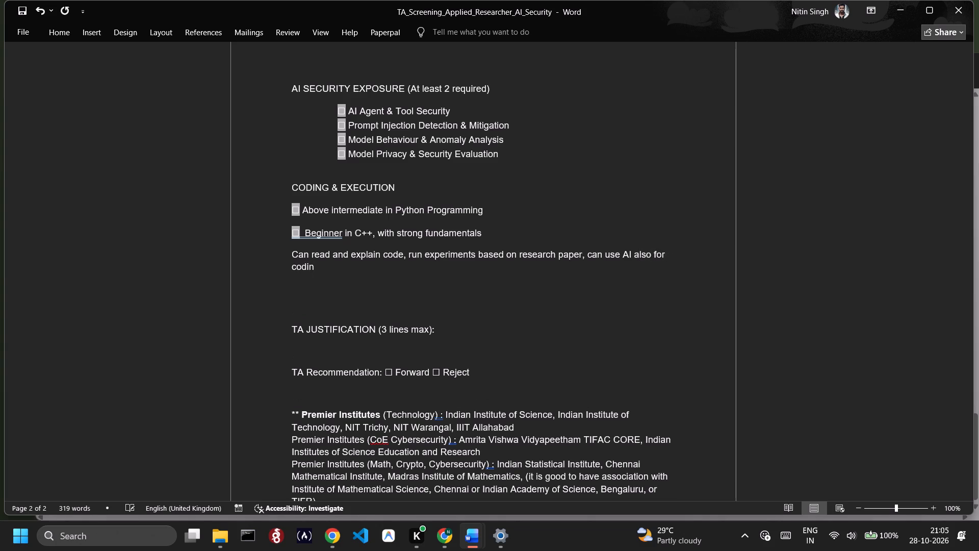
key(g)
key(period)
Shorten the end of the coding-ability sentence below the C++ entry so it reads "can use AI also.".
key(ctrl+BackSpace)
key(ctrl+BackSpace)
key(ctrl+BackSpace)
key(ctrl+BackSpace)
key(space)
text(also)
key(period)
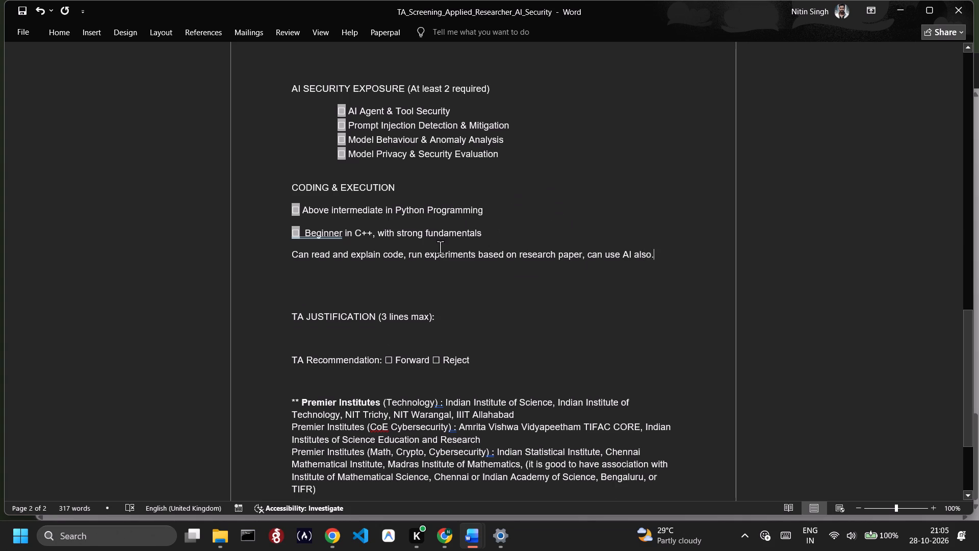
Paste a checkbox from the clipboard history in front of the "Can read and explain code" line.
click(290, 254)
key(super+v)
click(357, 364)
key(ctrl+v)
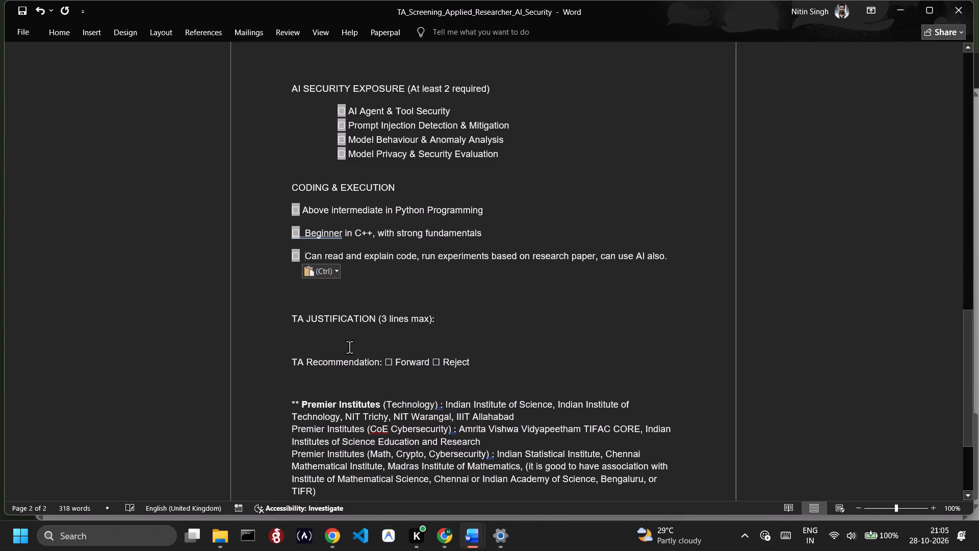
click(411, 308)
Apply the suggested spacing corrections after the checkboxes of the "Beginner in C++" and "Can read and explain code" entries.
click(320, 235)
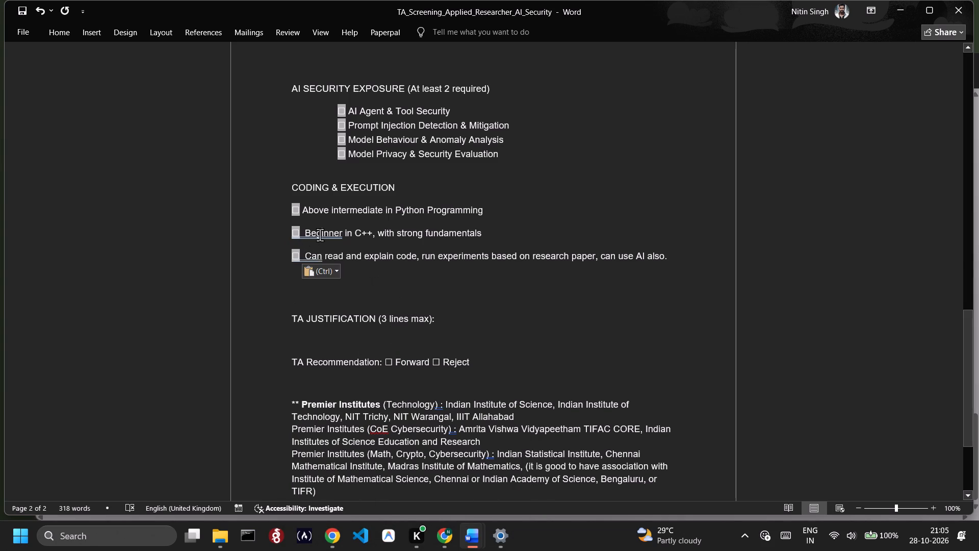
right_click(320, 235)
click(305, 247)
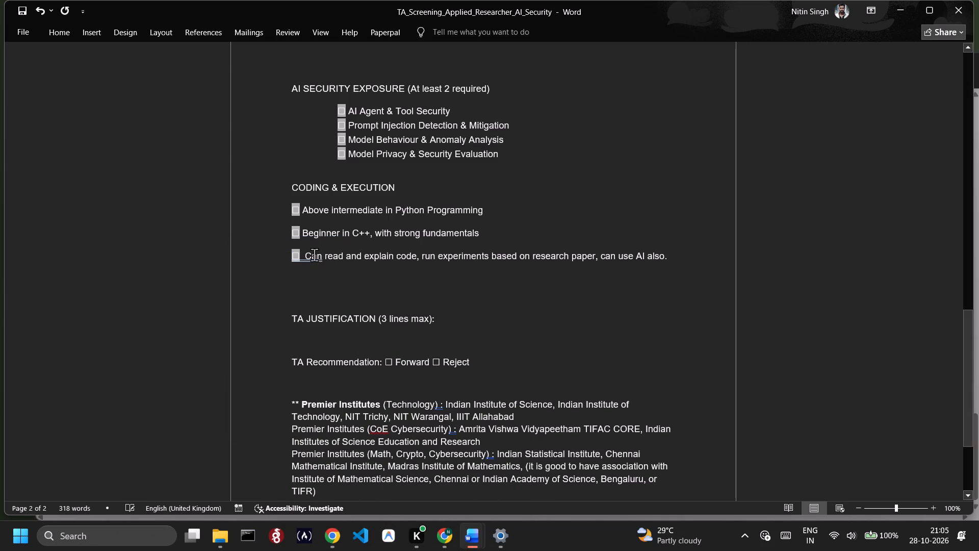
click(314, 255)
right_click(314, 255)
click(297, 262)
click(292, 267)
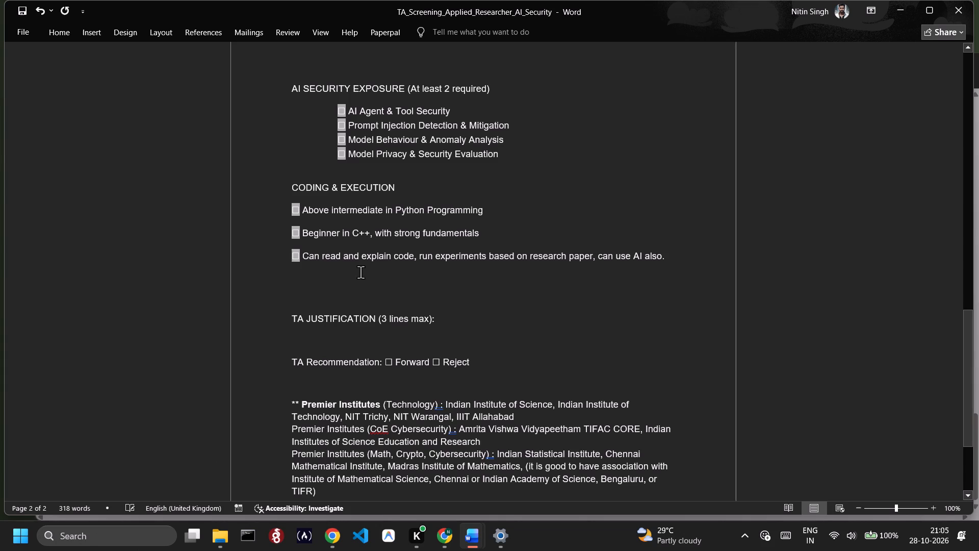
click(360, 282)
Under EXPERIENCE, apply the suggested spacing corrections after the checkboxes of the "Part-time working" and "Wrote two Blogs" entries.
scroll(347, 271, up, 3)
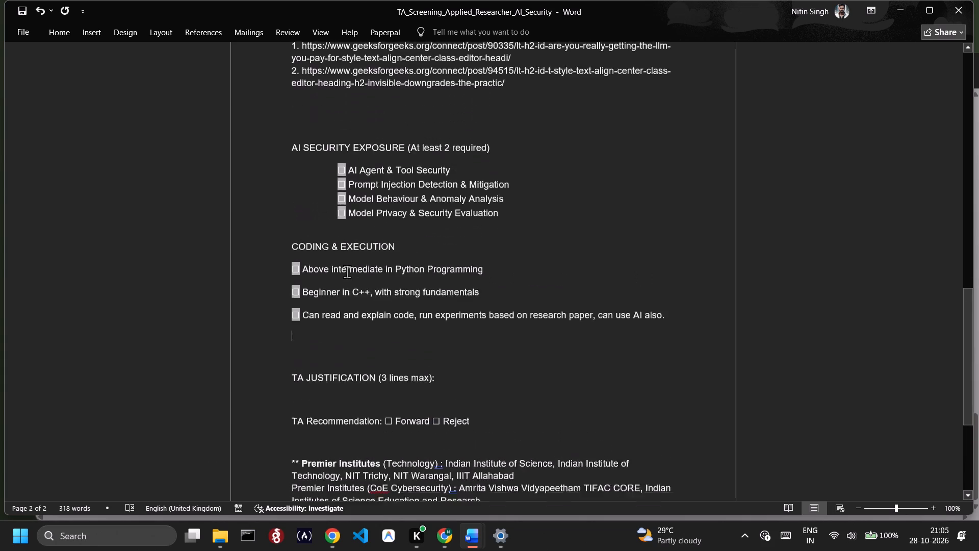
scroll(347, 271, up, 7)
scroll(347, 271, down, 1)
scroll(347, 271, up, 1)
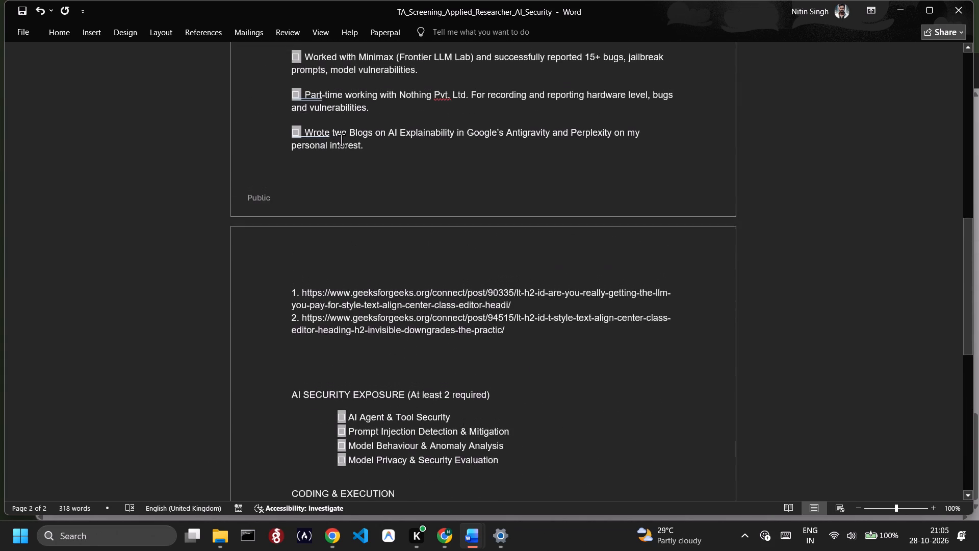
scroll(320, 159, up, 2)
click(309, 156)
right_click(309, 156)
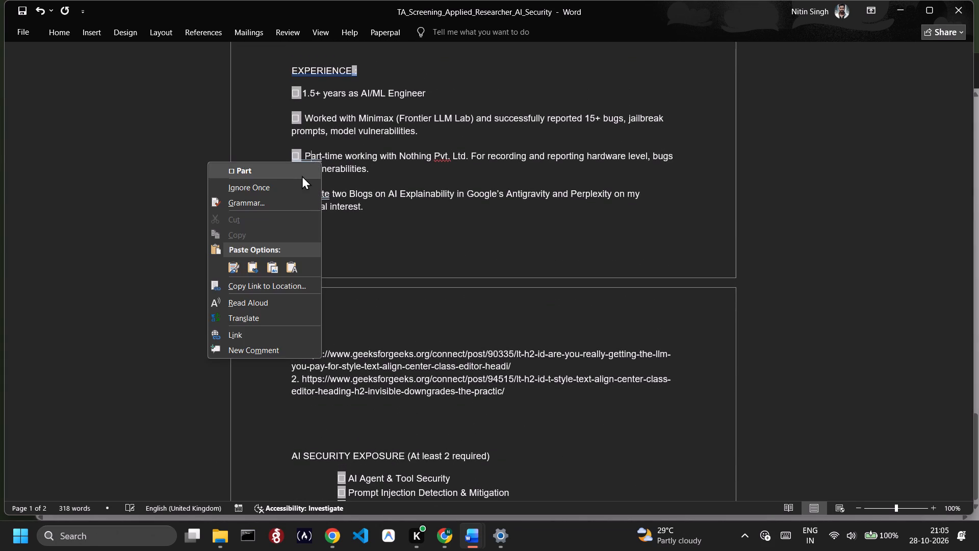
click(290, 170)
click(315, 194)
right_click(315, 194)
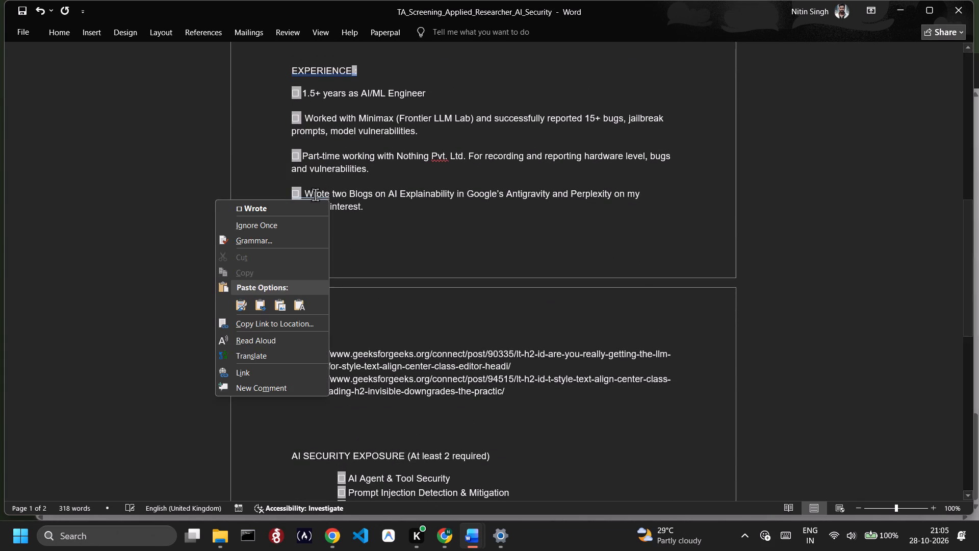
click(295, 206)
Review the whole screening document, from the candidate details through CODING & EXECUTION to the Premier Institutes notes.
scroll(353, 212, up, 5)
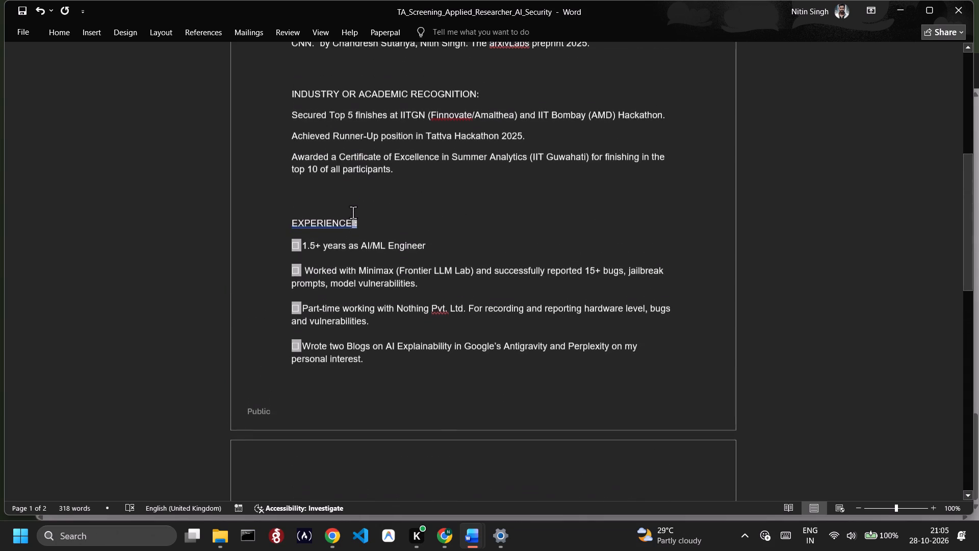
scroll(353, 212, up, 11)
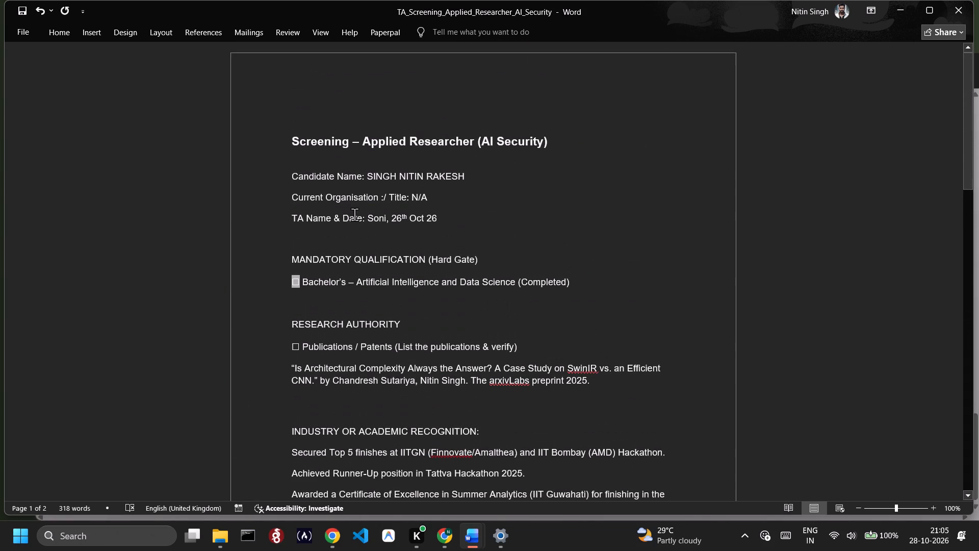
scroll(354, 215, up, 2)
scroll(354, 215, down, 1)
scroll(354, 215, up, 1)
scroll(437, 280, down, 11)
scroll(364, 283, down, 4)
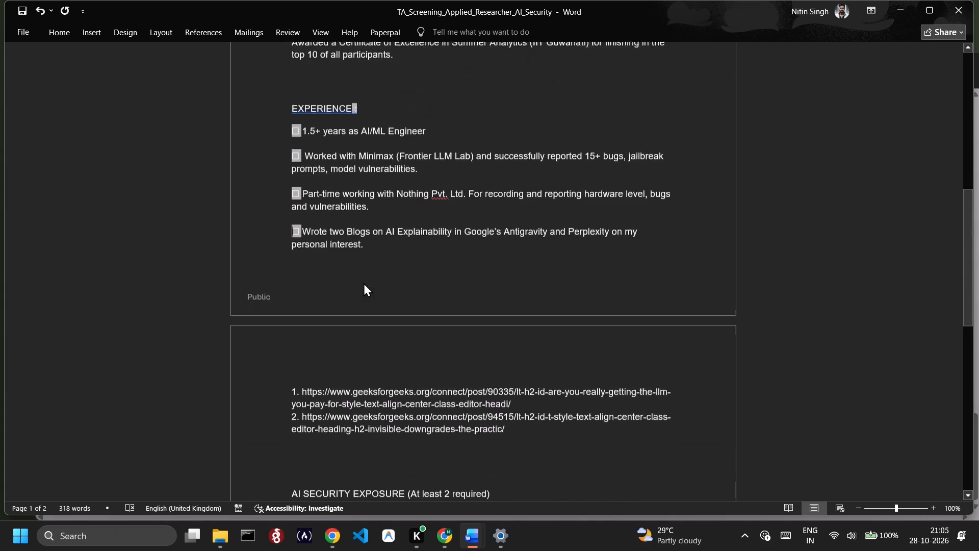
scroll(364, 283, down, 7)
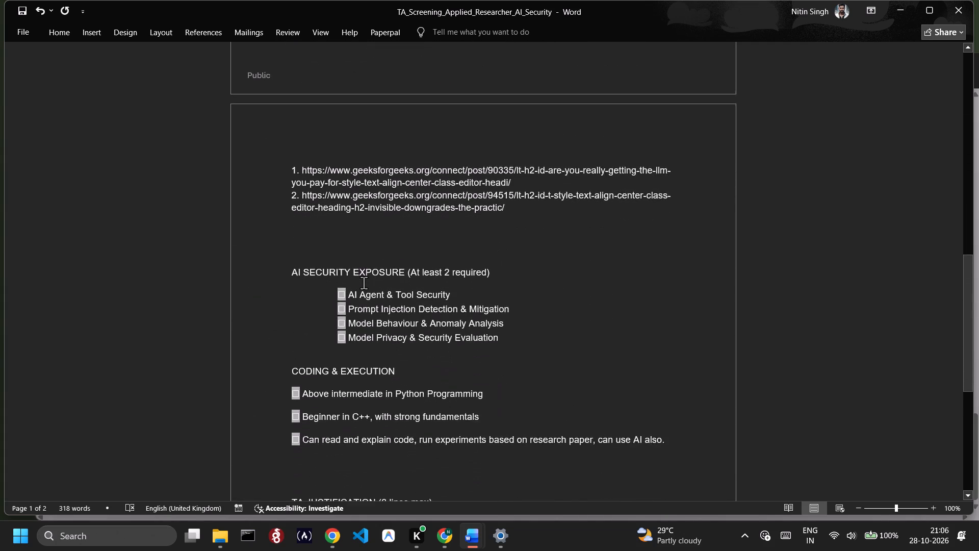
scroll(364, 283, down, 6)
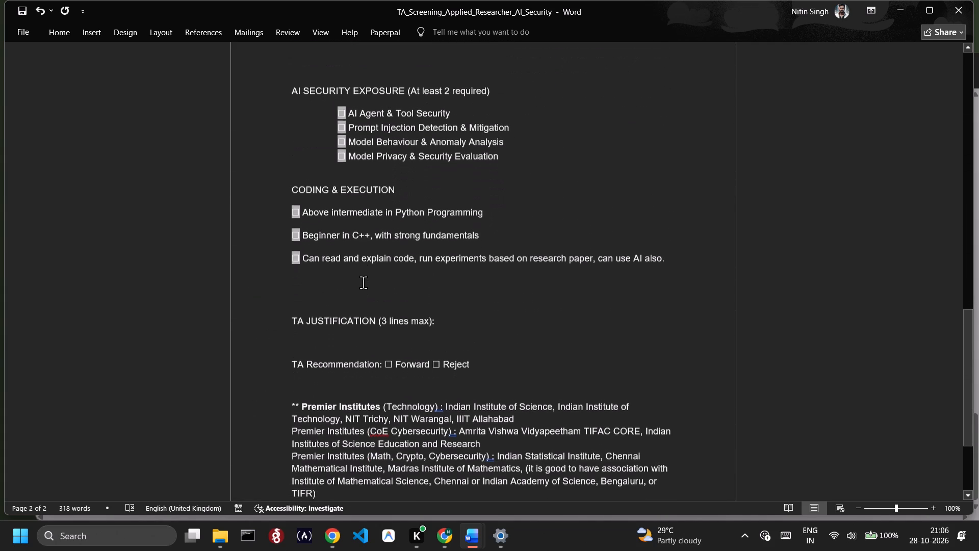
scroll(397, 295, up, 4)
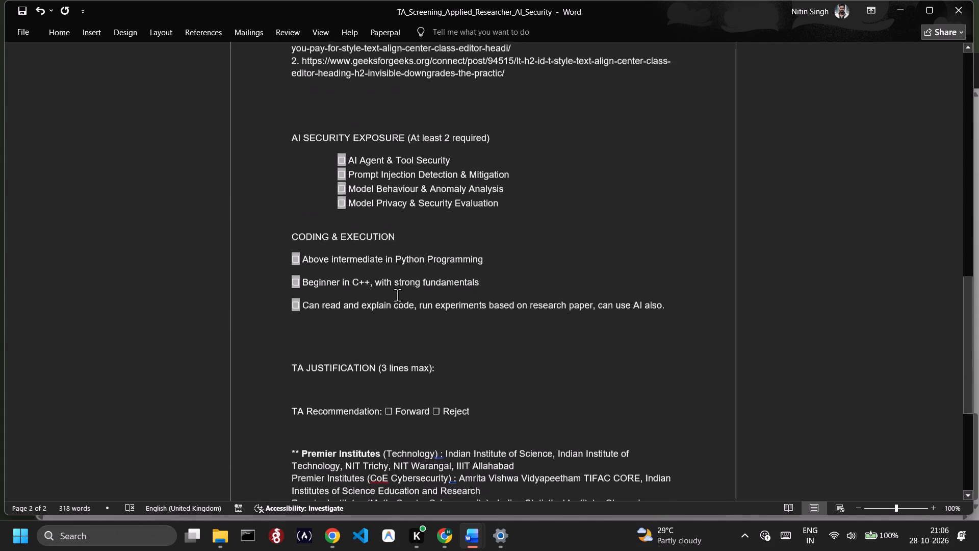
scroll(397, 295, up, 20)
scroll(397, 295, up, 8)
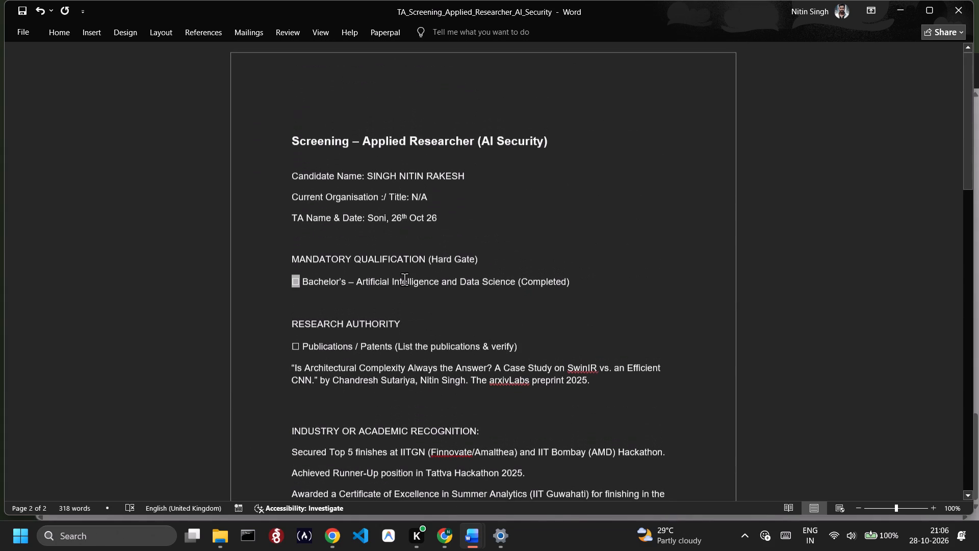
Replace the N/A entry in the Current Organisation / Title line with "Elaunch Solution Pvt. Ltd.".
click(452, 201)
key(shift+BackSpace)
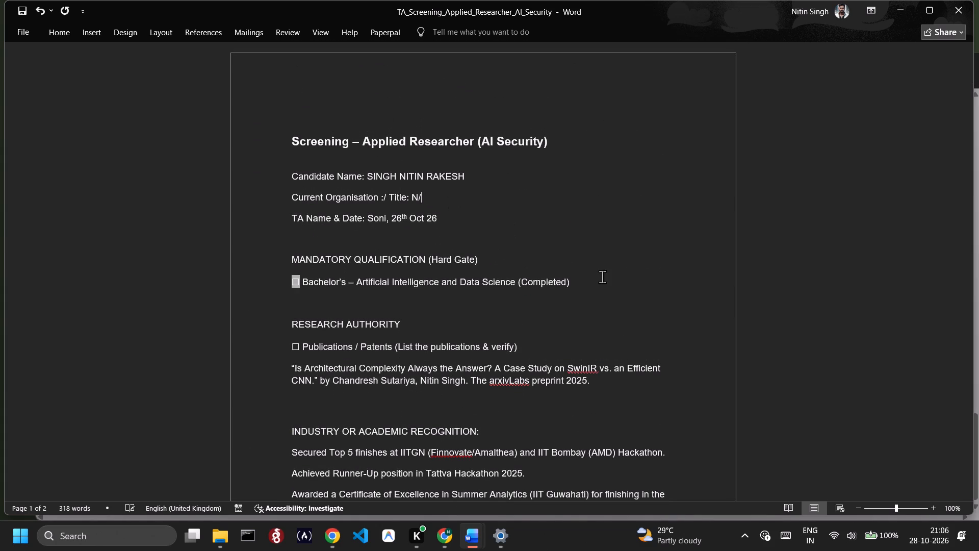
key(BackSpace)
key(BackSpace)
text(Elaunch Sol)
text(ution Pev)
key(BackSpace)
key(BackSpace)
text(vt. Lte)
key(BackSpace)
text(d.)
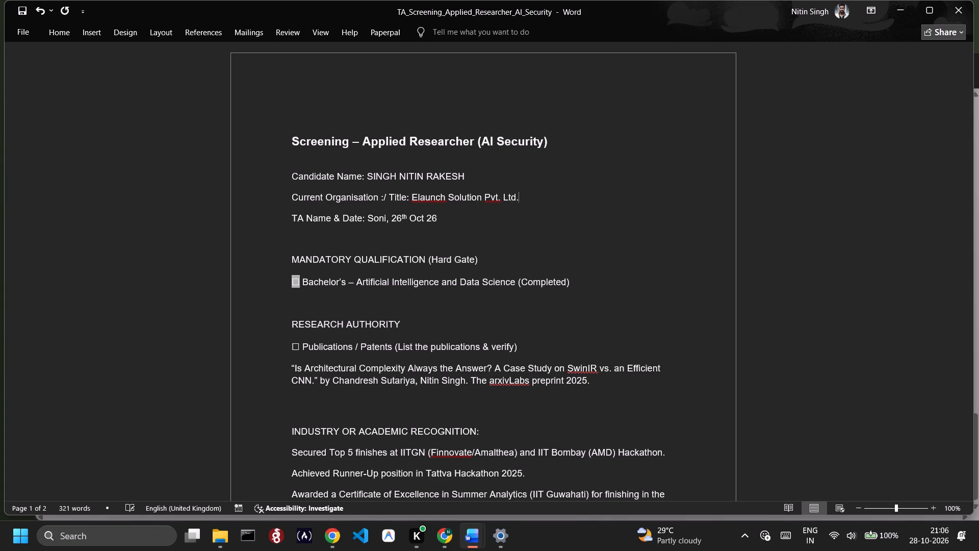
Check the rest of the document down to the TA JUSTIFICATION and TA Recommendation lines.
scroll(392, 216, down, 4)
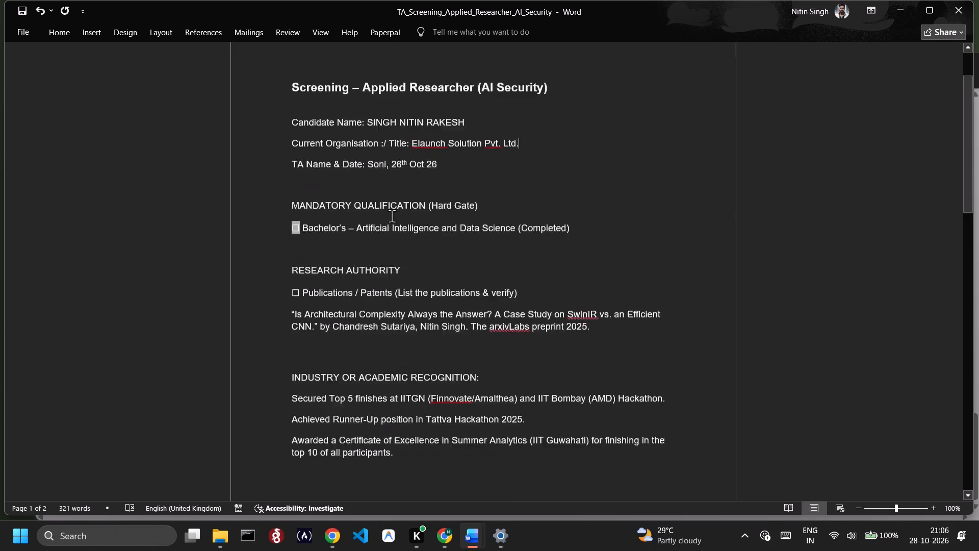
scroll(392, 216, down, 16)
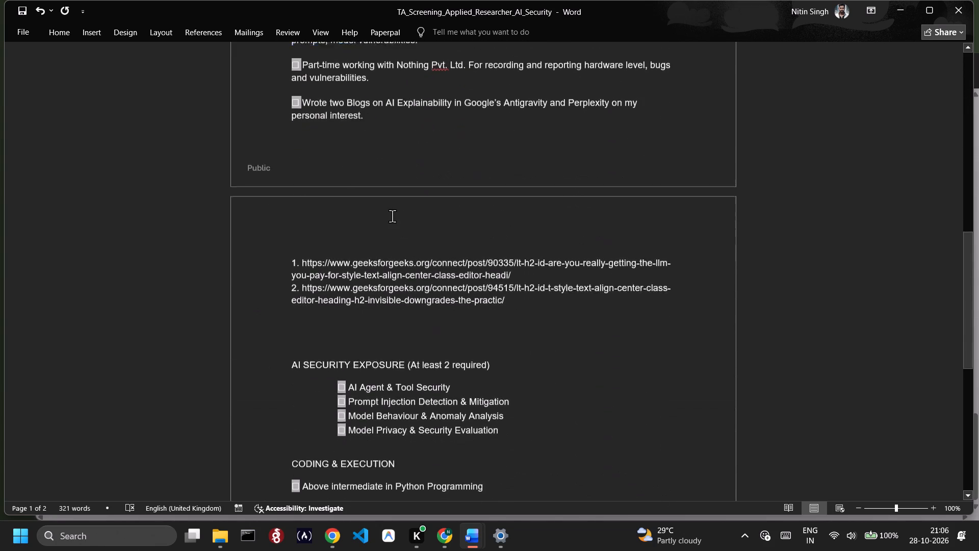
scroll(392, 216, down, 6)
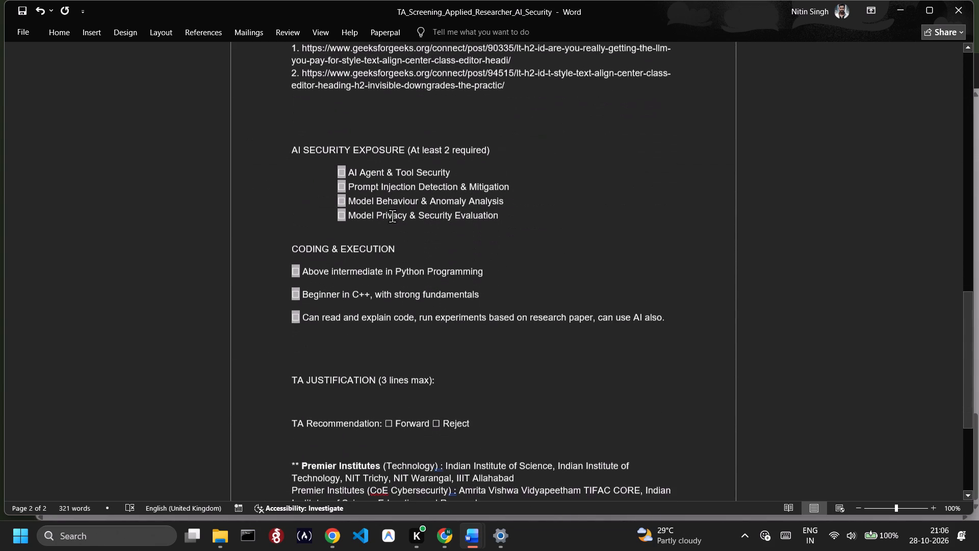
scroll(392, 216, down, 3)
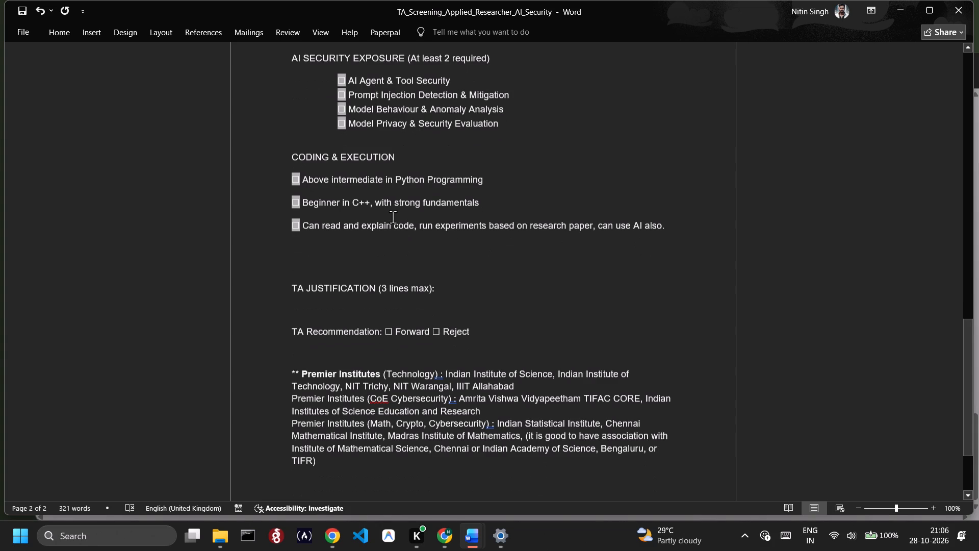
scroll(393, 222, down, 2)
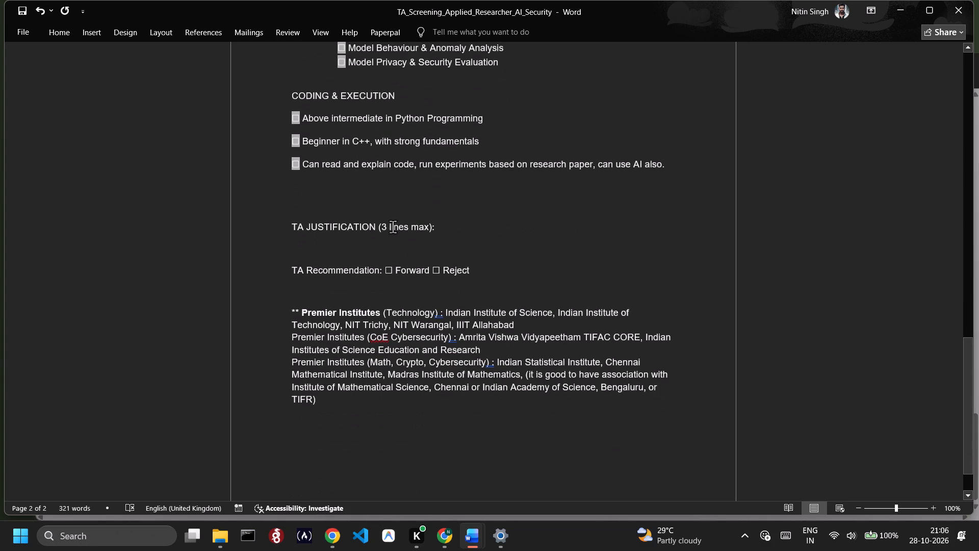
Switch to YouTube, play "Guitar Sikhda (Official Video)" from the mix playlist, skip the ad, and return to the Word document.
key(alt+Tab)
key(alt+Tab)
key(alt+Tab)
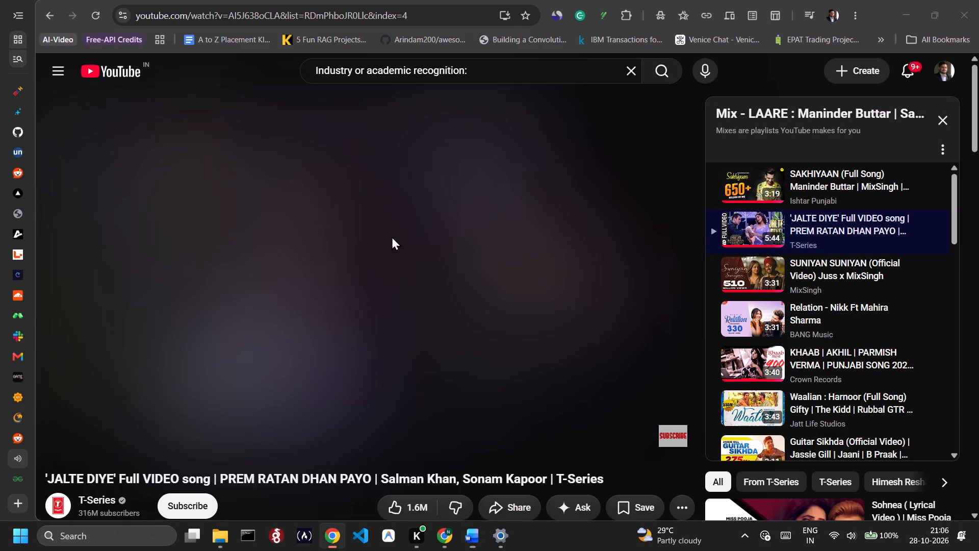
scroll(749, 341, down, 1)
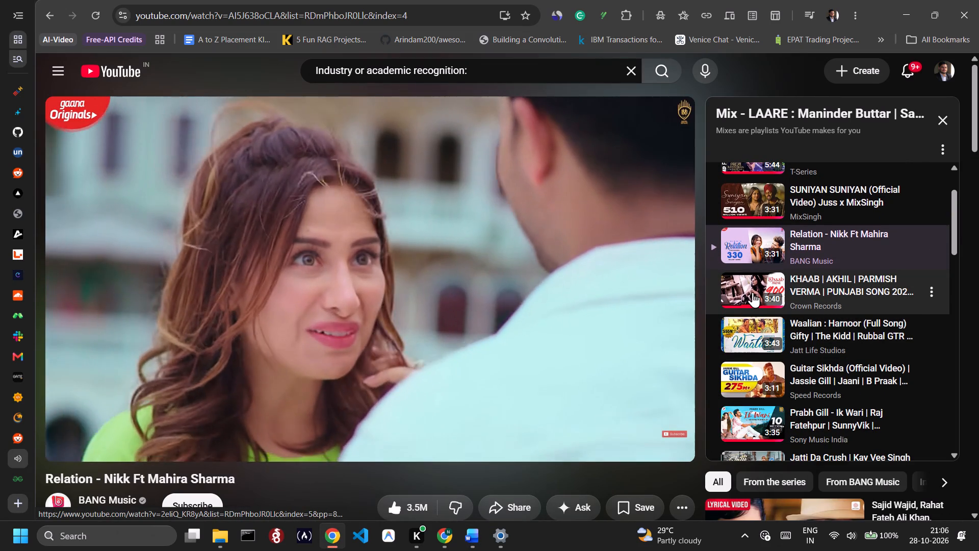
scroll(754, 291, down, 2)
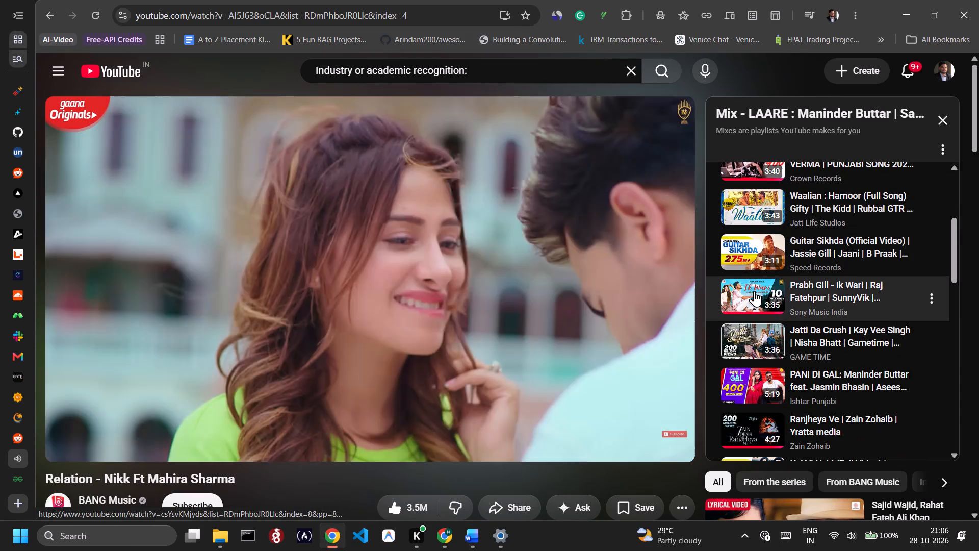
click(752, 256)
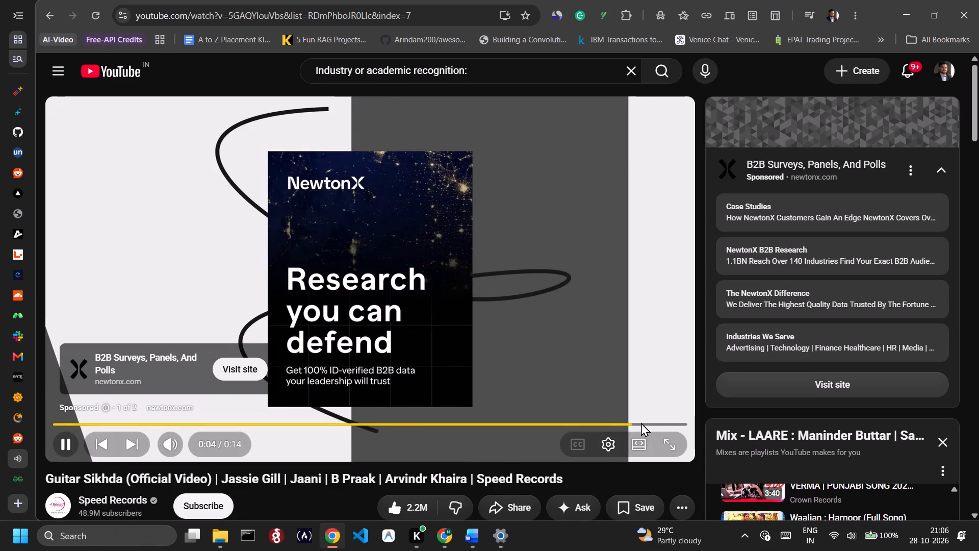
click(653, 406)
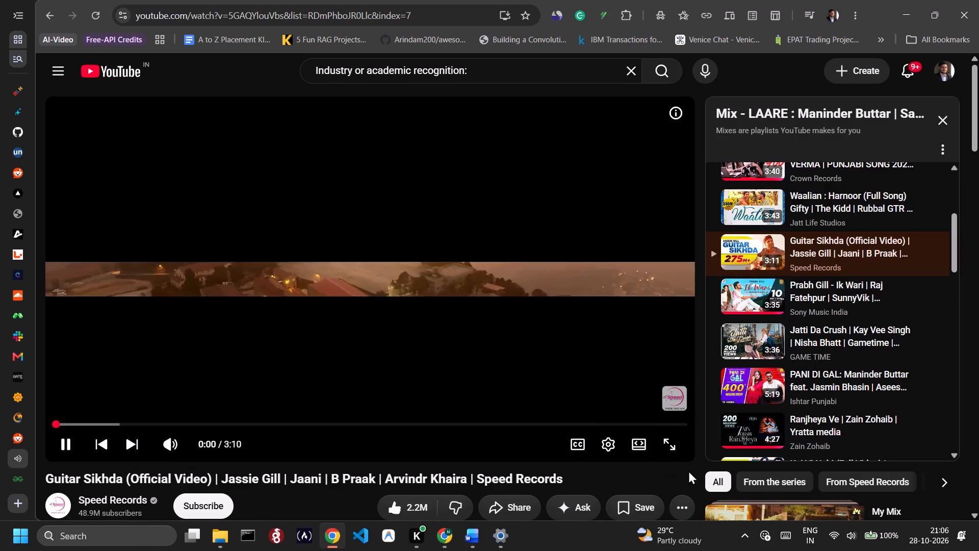
click(688, 470)
key(alt+Tab)
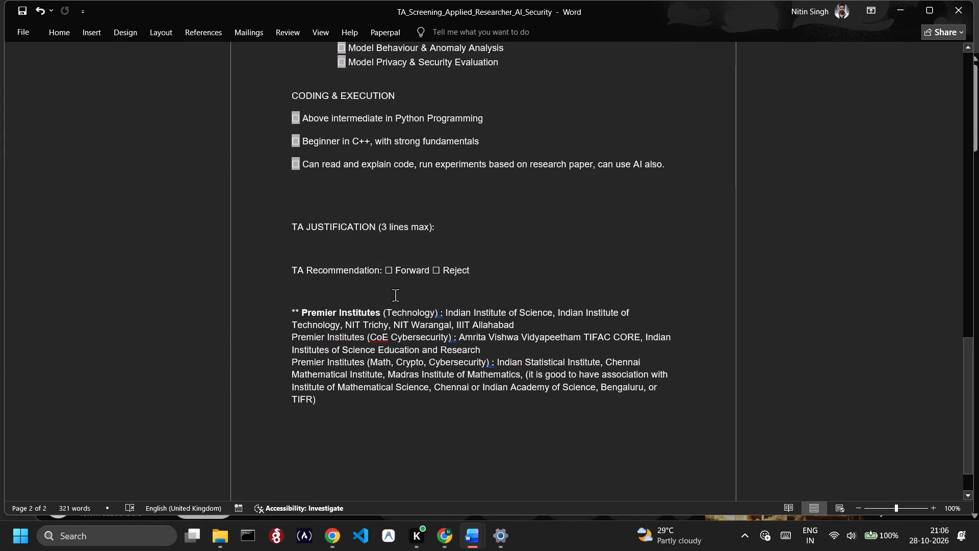
Switch to the candidate's résumé PDF in Chrome to consult its experience, achievements and certifications.
key(alt+Tab)
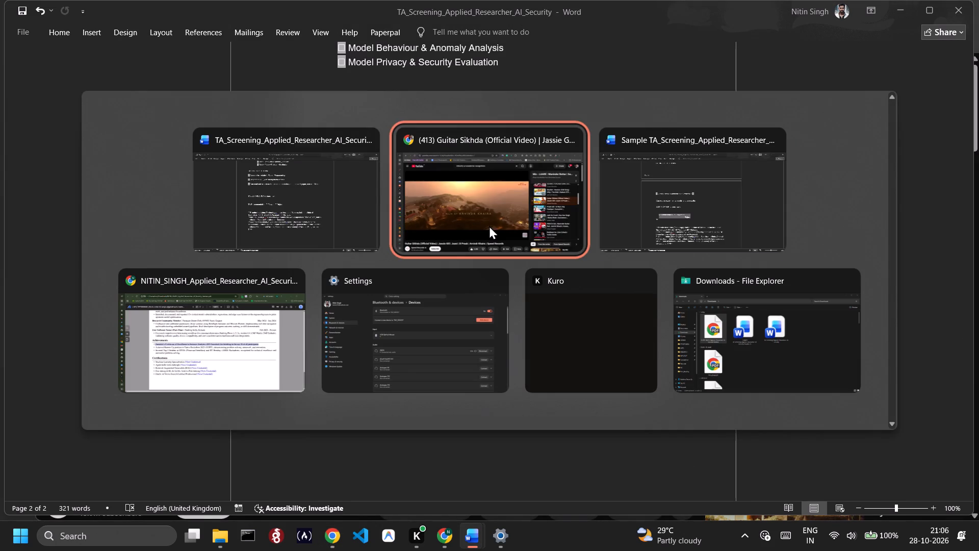
key(alt+Tab)
key(alt+Tab)
key(alt+Tab)
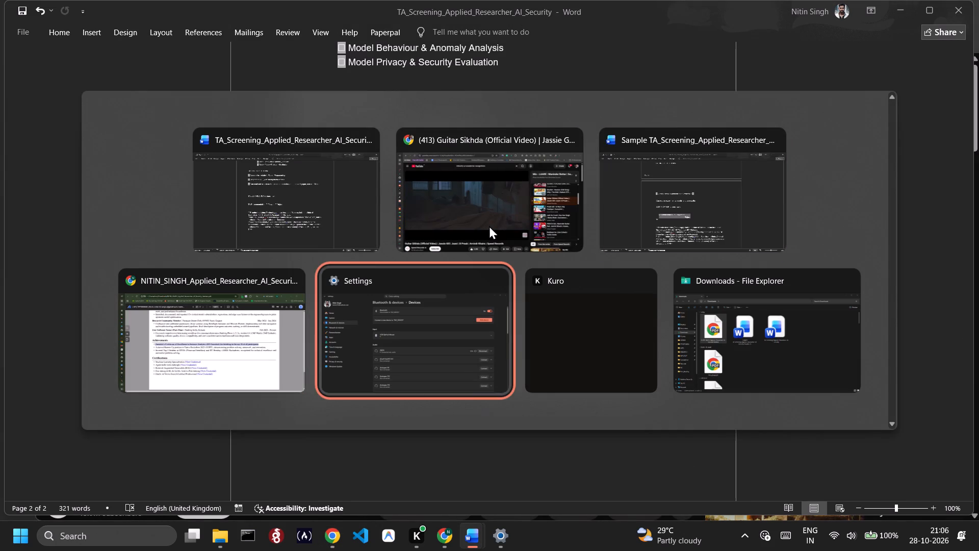
key(alt+Tab)
key(alt+Tab)
key(alt+Tab)
key(alt+Tab)
key(alt+Tab)
key(alt+Tab)
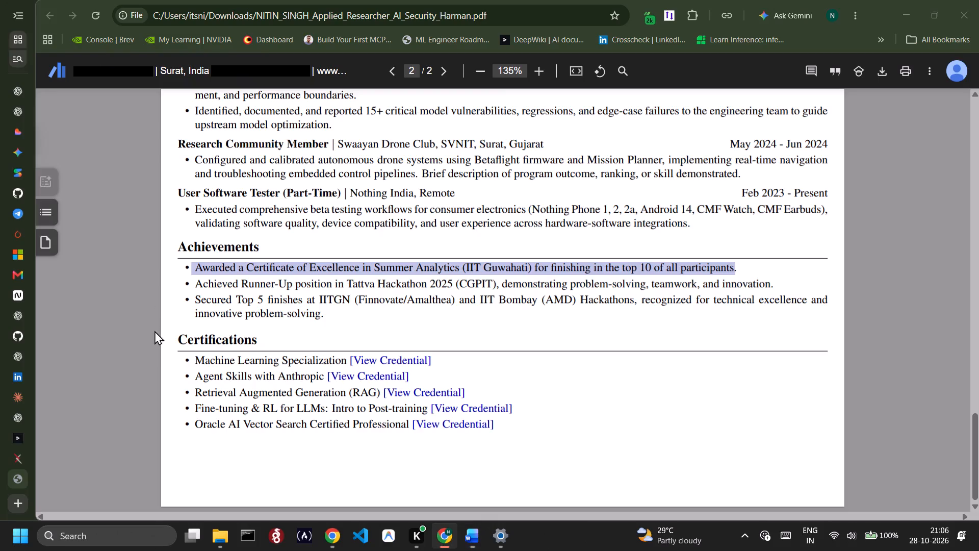
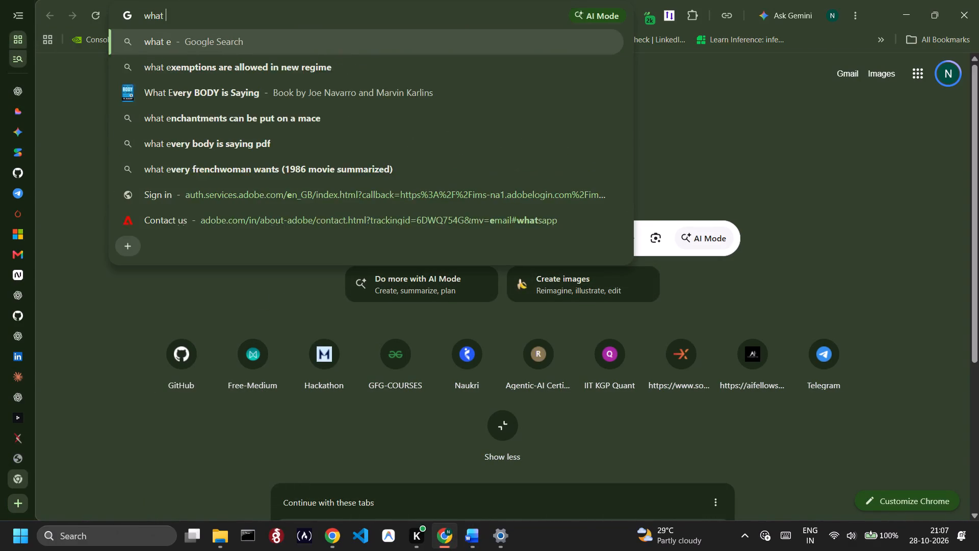
Search Google for "what meant by TA in IT".
text(meant by TA)
key(space)
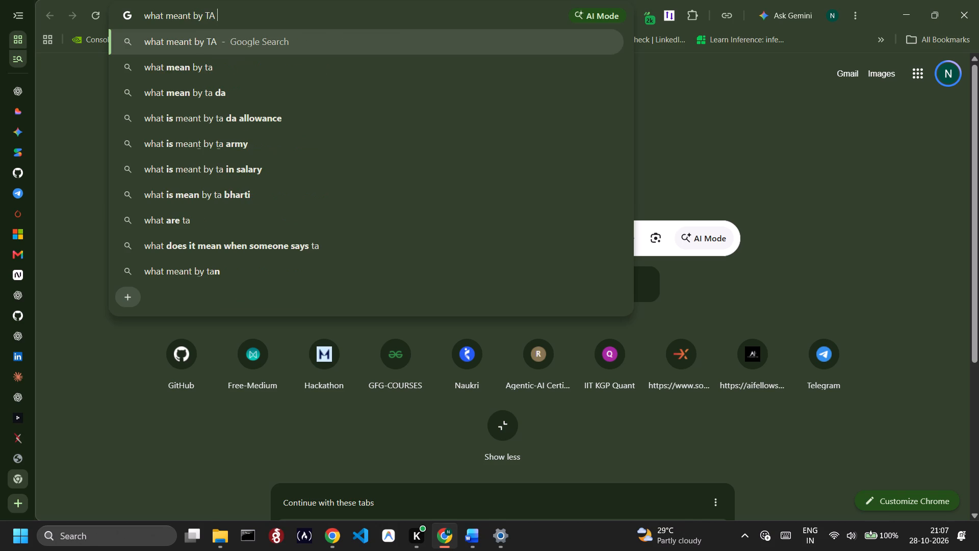
key(u)
key(BackSpace)
text(in IT)
key(Return)
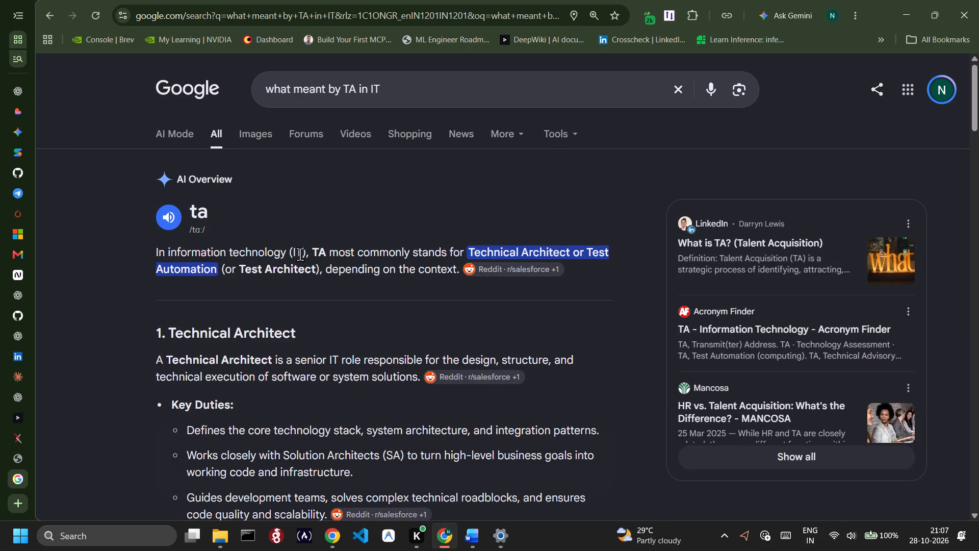
Copy the Word document's block from the Screening title to the TA Name & Date line into Google's AI follow-up box in Chrome.
key(alt+Tab)
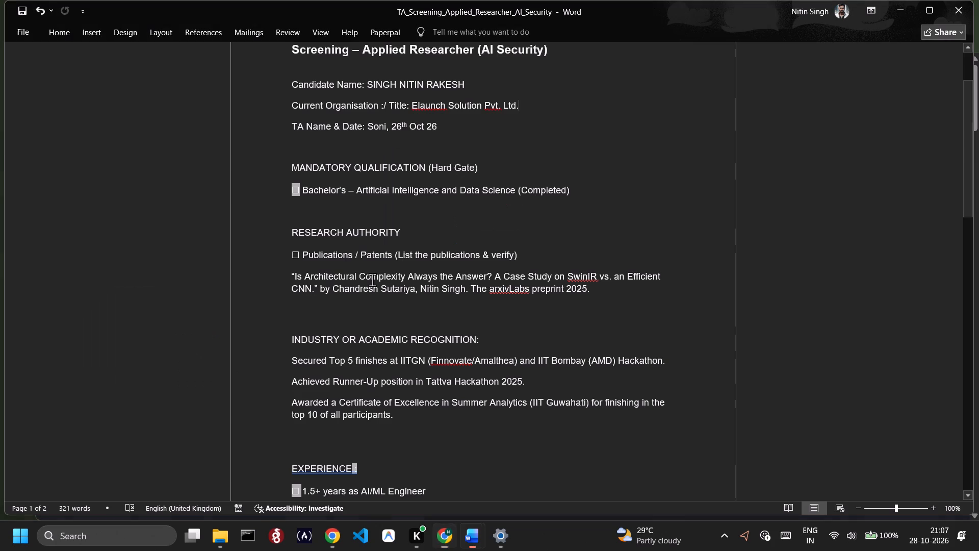
key(alt+Tab)
key(alt+Tab)
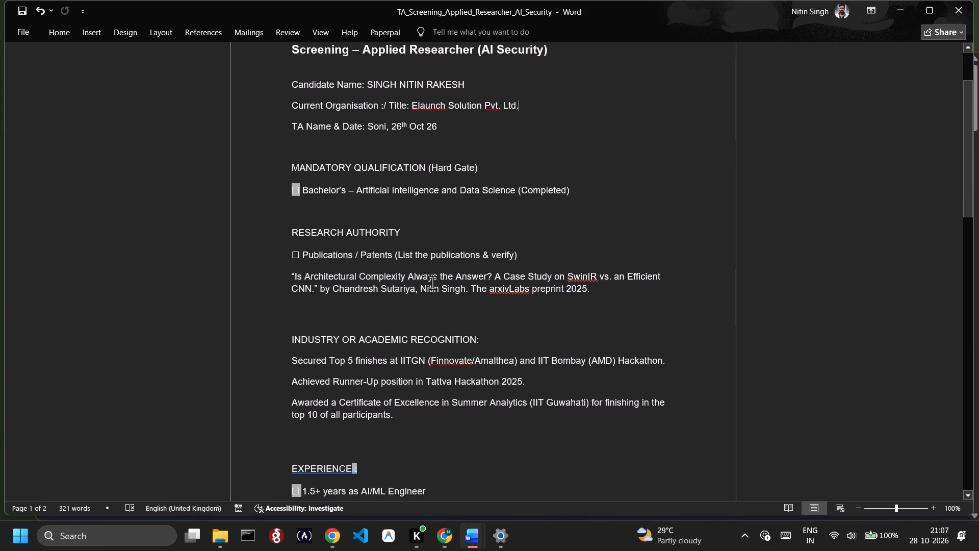
scroll(432, 283, up, 5)
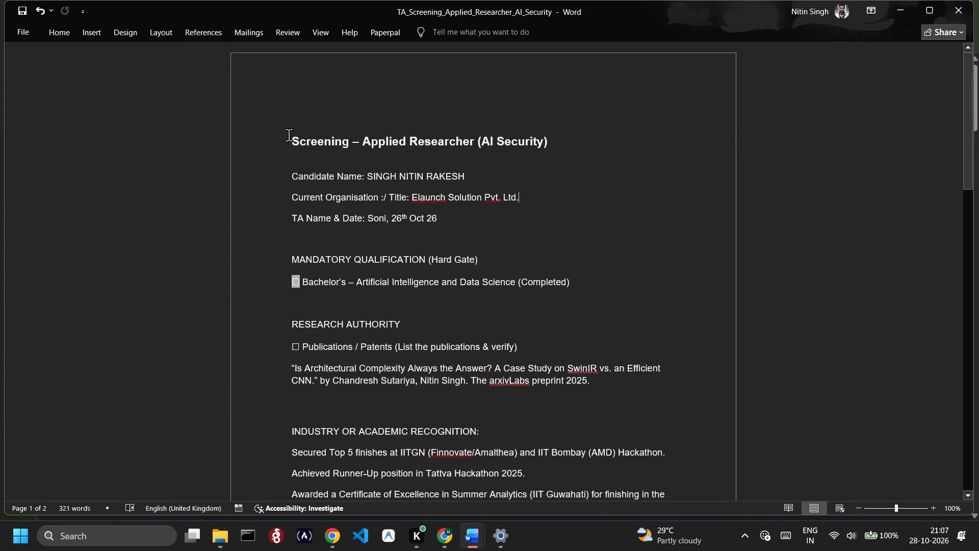
drag(289, 135, 444, 226)
key(ctrl+c)
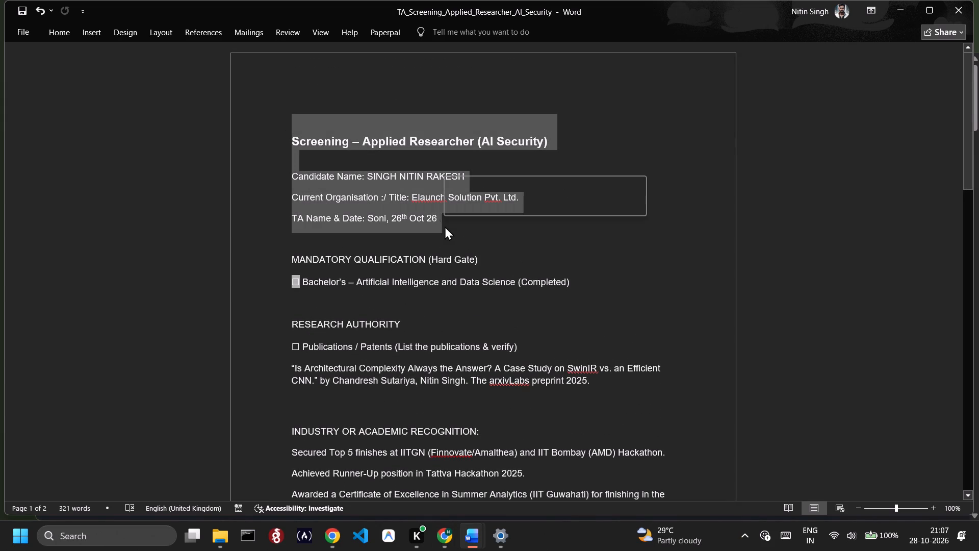
key(alt+Tab)
click(276, 455)
ctrl+click(278, 442)
key(ctrl+v)
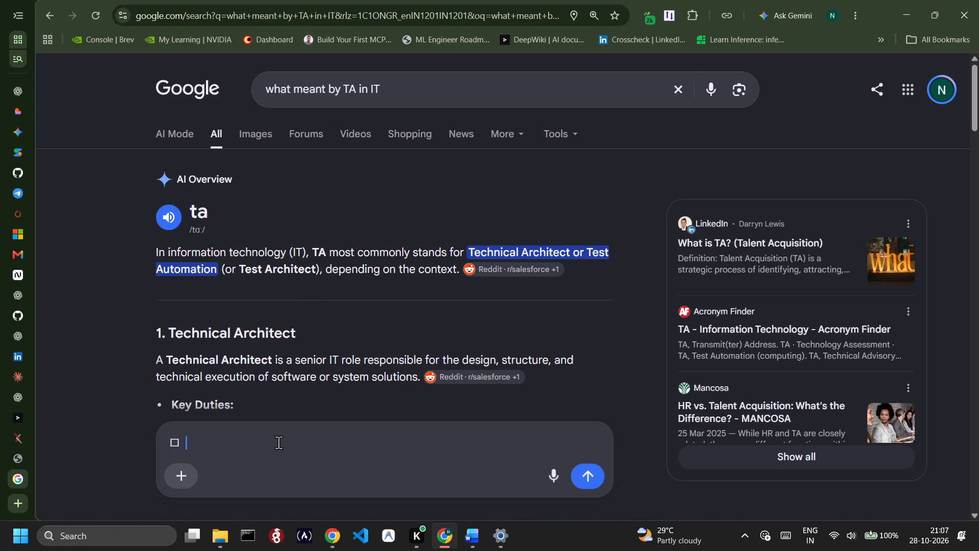
key(alt+Tab)
key(ctrl+c)
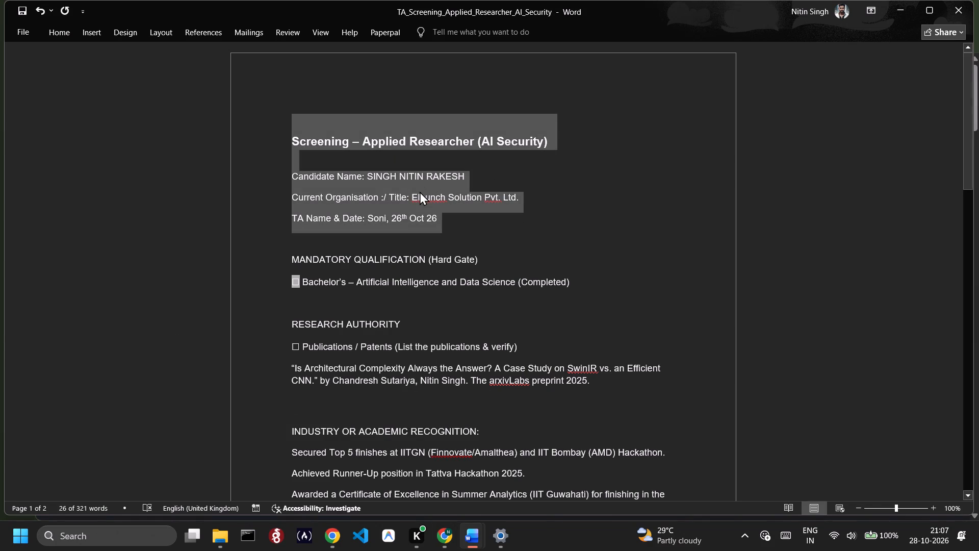
key(alt+Tab)
key(ctrl+a)
key(ctrl+v)
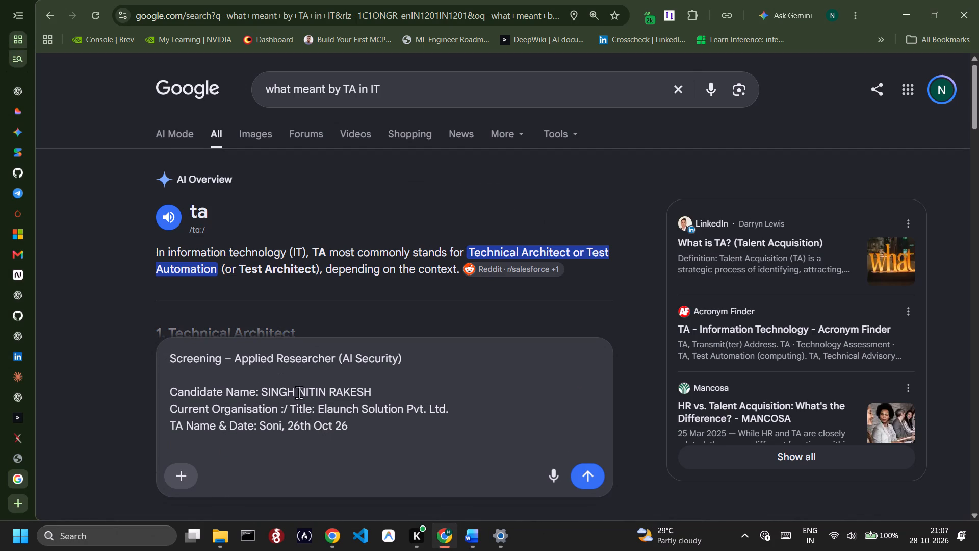
Anonymise the pasted block by leaving only the surname in Candidate Name and shortening the organisation to "Eln Pvt. Ltd.".
drag(299, 392, 371, 390)
key(BackSpace)
drag(328, 412, 399, 416)
key(BackSpace)
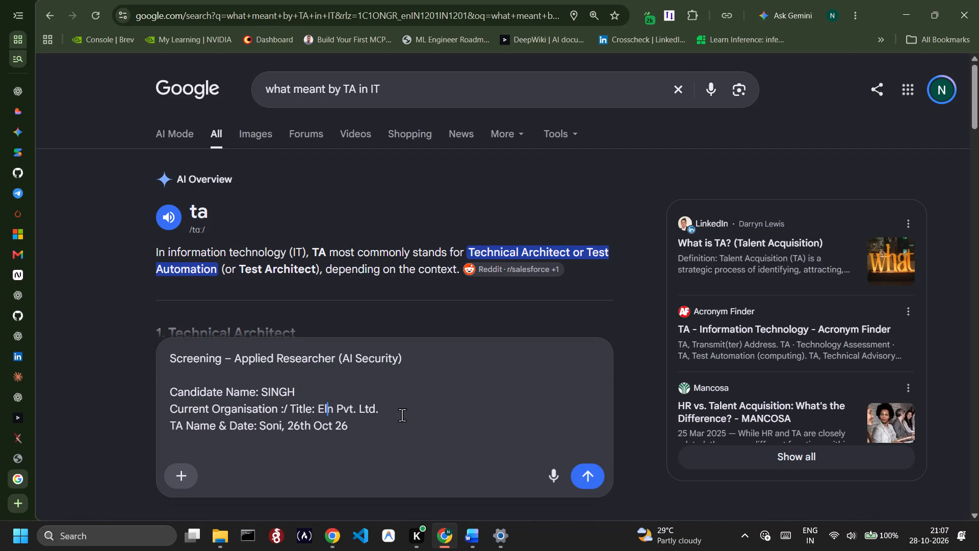
Add the question "what is TA here?" below the pasted block and submit it to Google's AI Mode.
click(379, 429)
key(shift+Return)
key(shift+Return)
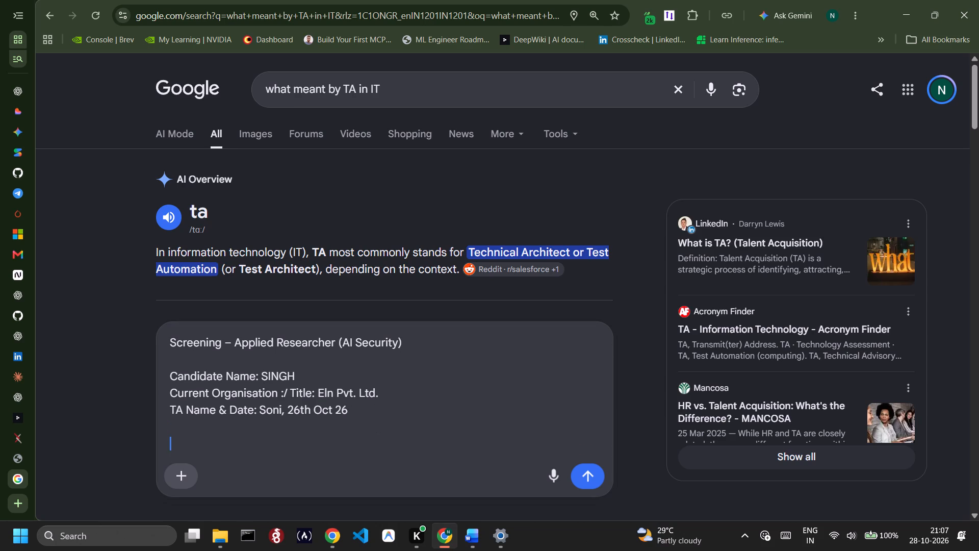
text(waht is)
key(BackSpace)
key(BackSpace)
key(BackSpace)
key(BackSpace)
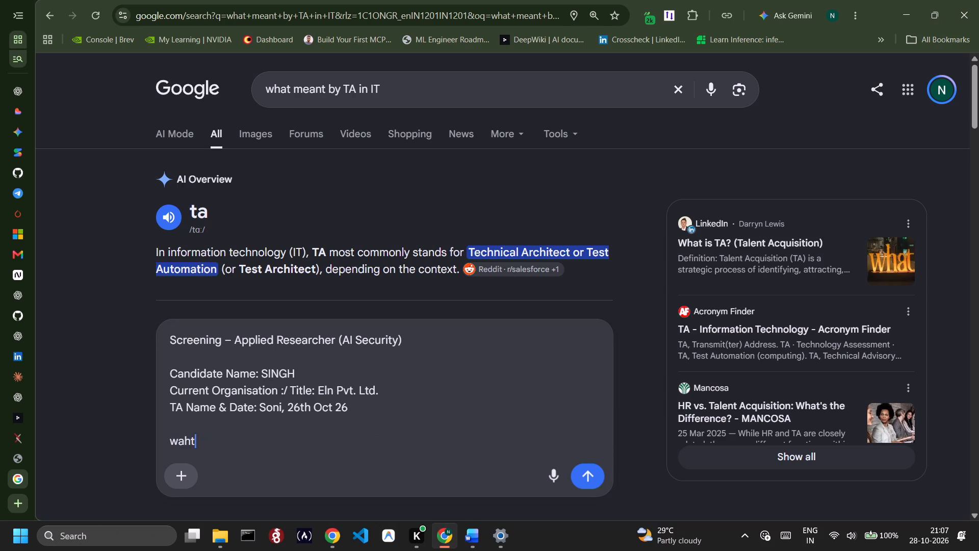
key(BackSpace)
key(BackSpace)
text(hat is)
key(space)
text(TA)
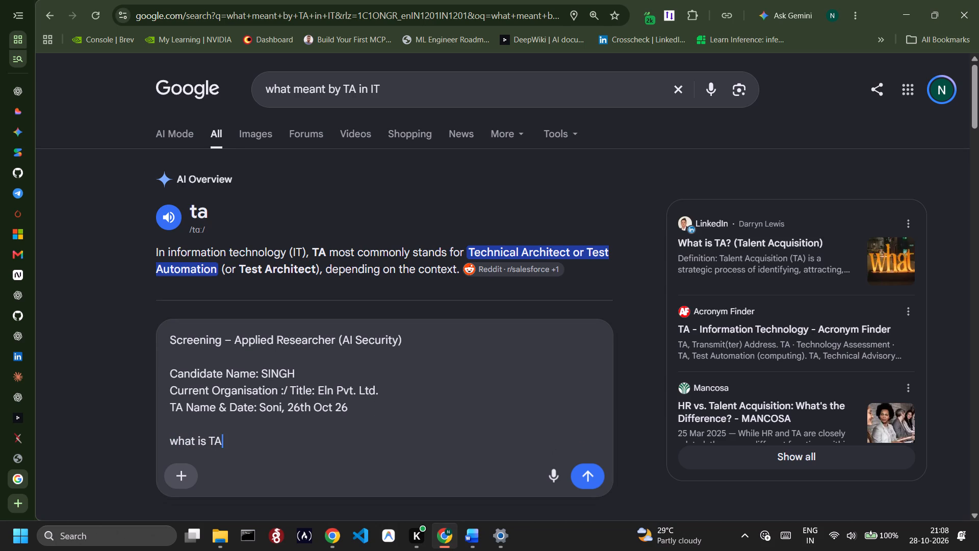
key(space)
text(here?)
key(space)
key(Return)
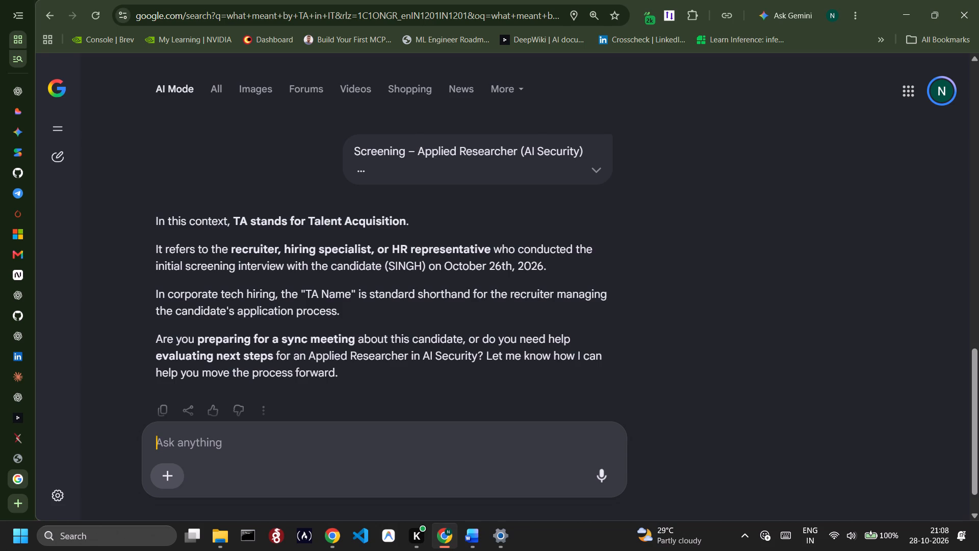
Return to the Word document and review all sections from the candidate header to the TA Recommendation and Premier Institutes notes.
key(alt+Tab)
scroll(388, 427, down, 12)
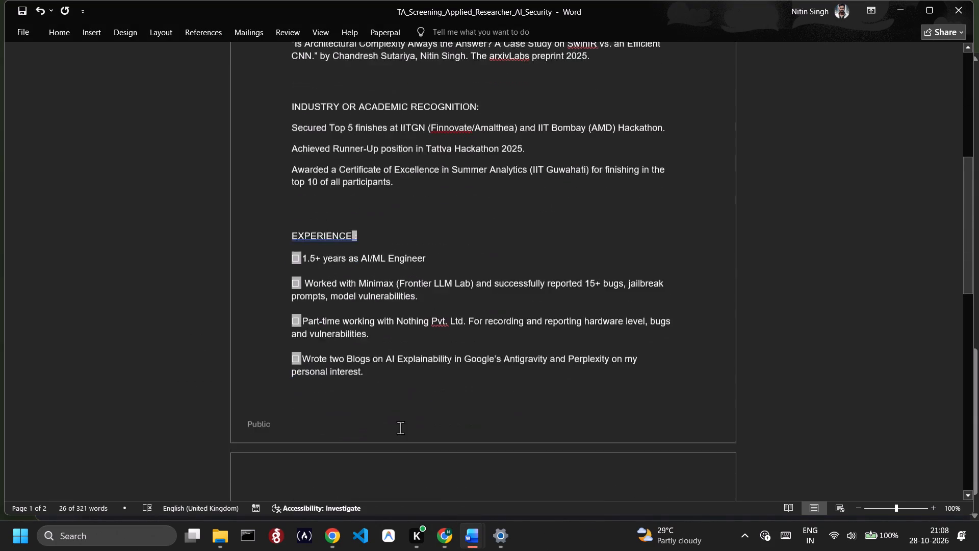
scroll(400, 428, down, 15)
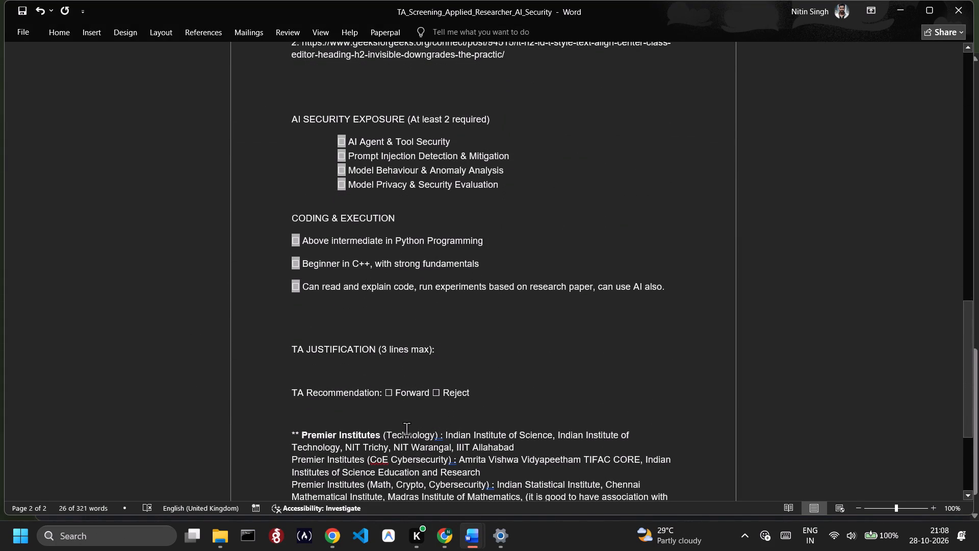
scroll(406, 428, down, 2)
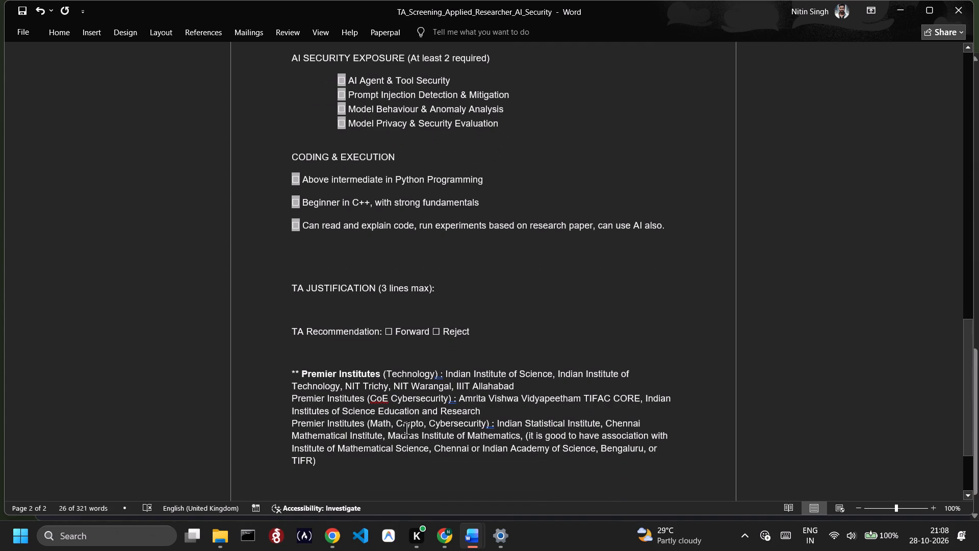
scroll(406, 428, down, 10)
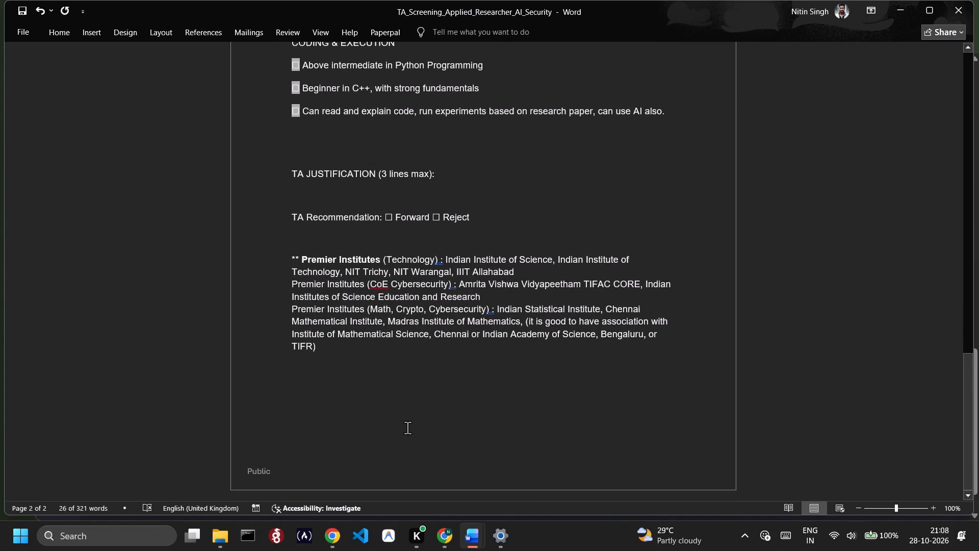
scroll(407, 428, up, 14)
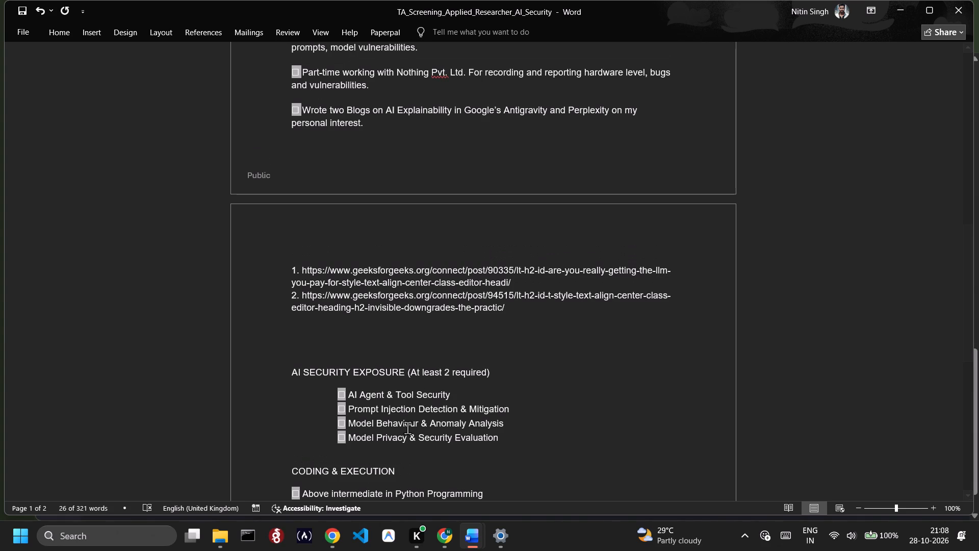
scroll(408, 428, up, 12)
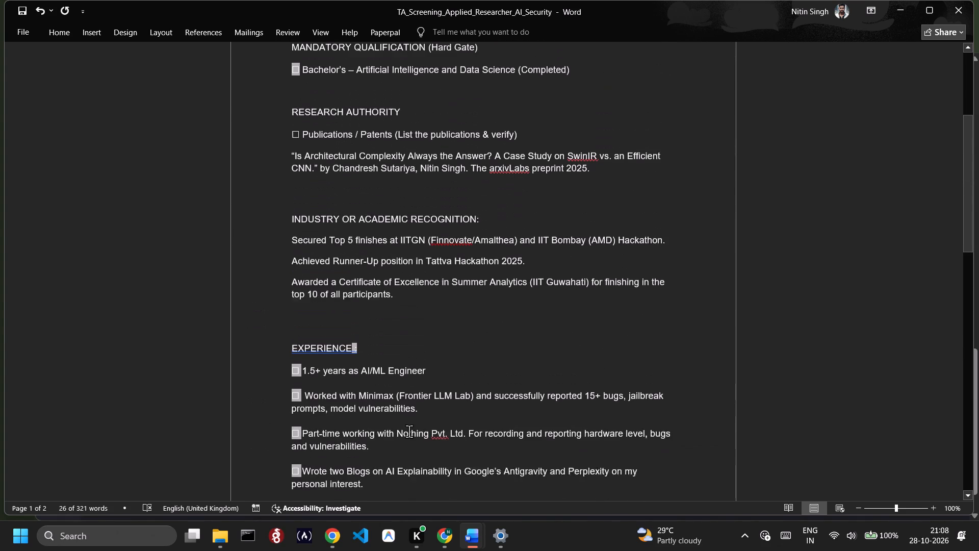
scroll(409, 434, up, 4)
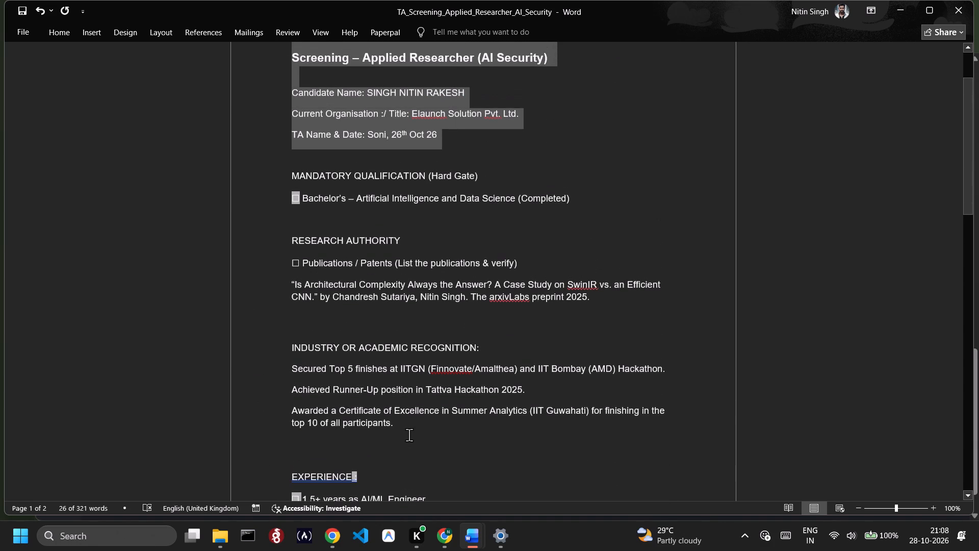
scroll(409, 435, up, 4)
scroll(409, 436, down, 3)
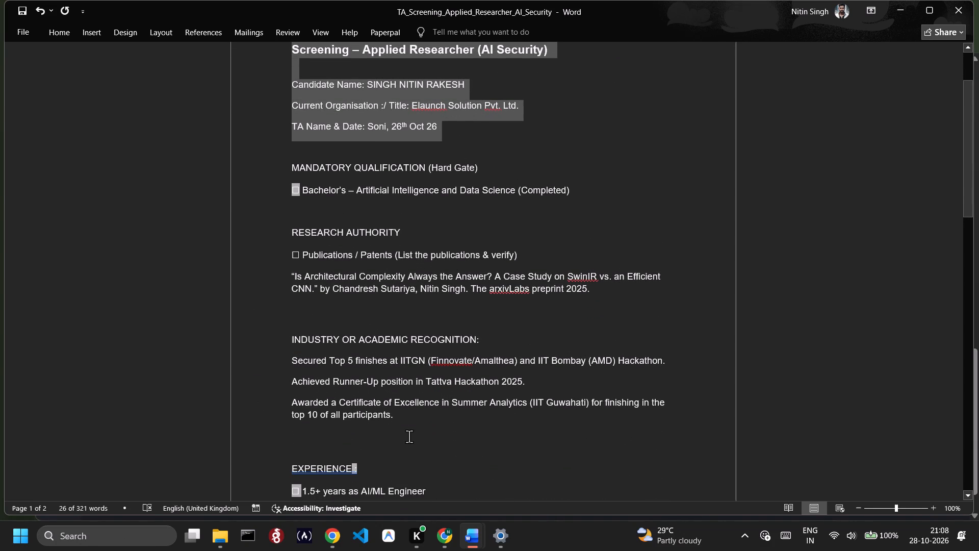
scroll(409, 436, down, 8)
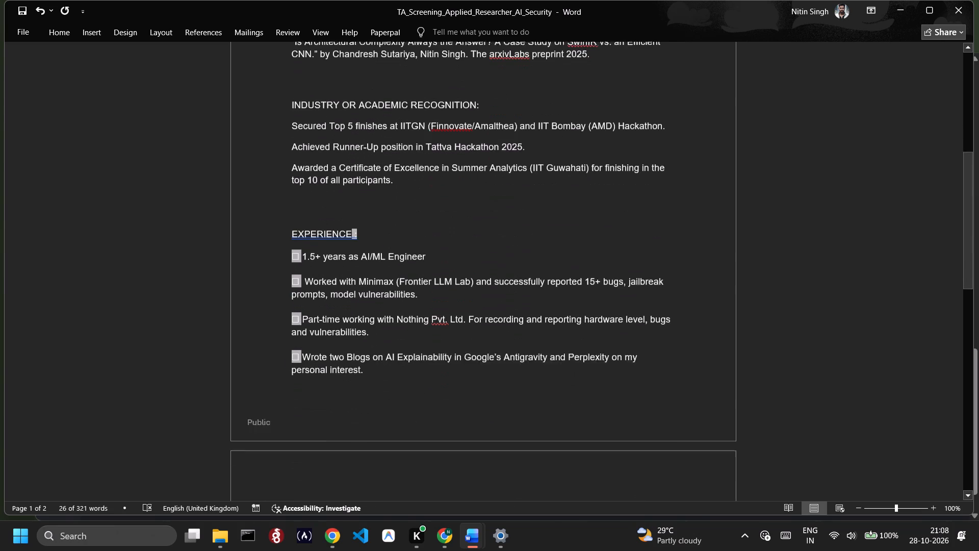
scroll(409, 439, down, 9)
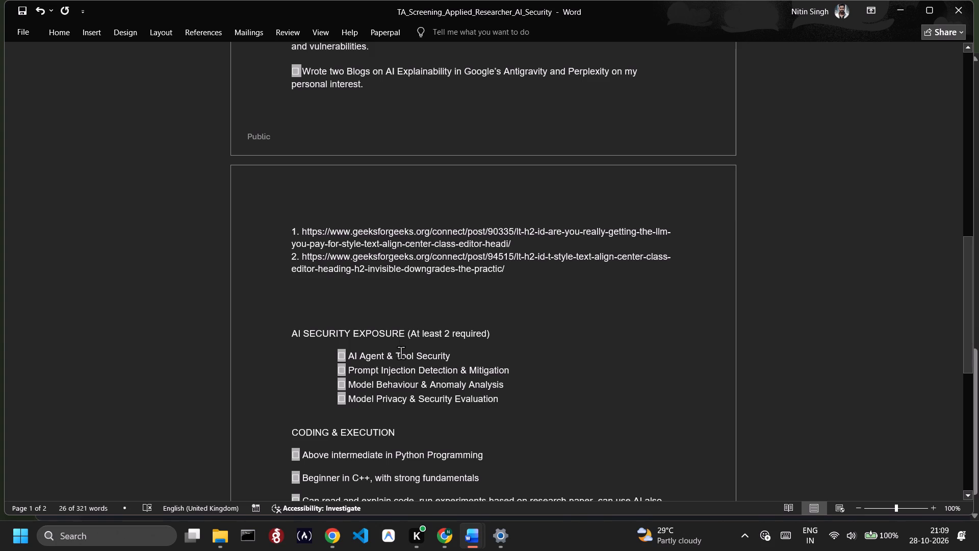
click(447, 539)
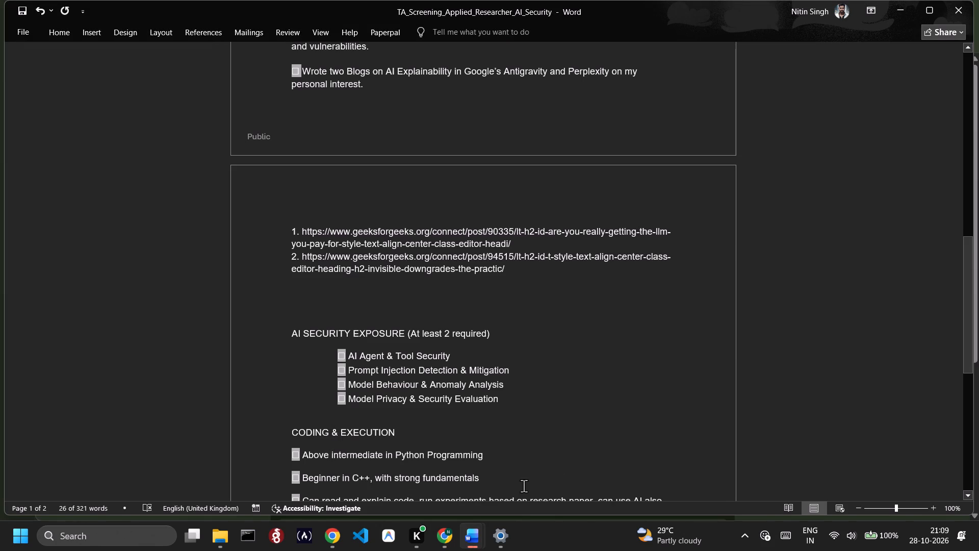
Change "research paper" to "research papers" in the third CODING & EXECUTION entry.
scroll(477, 468, down, 4)
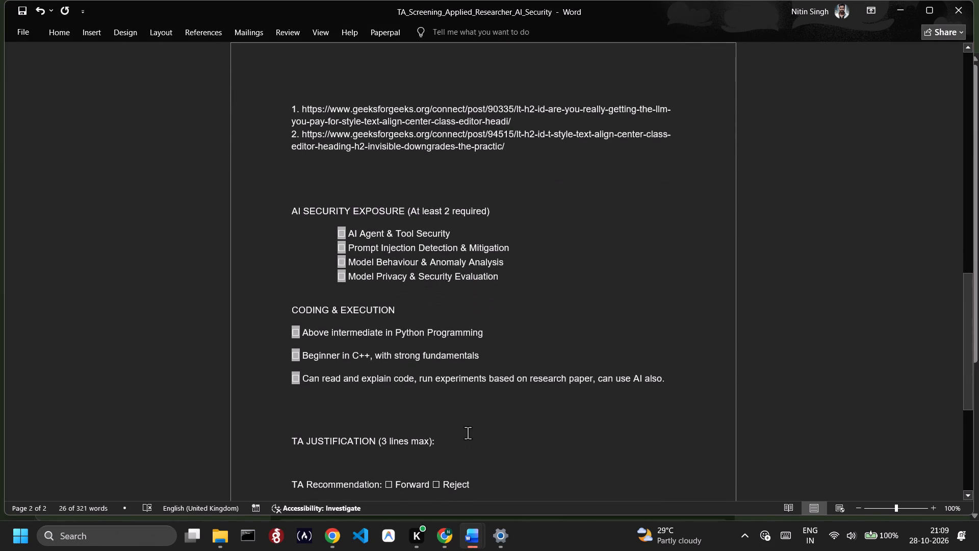
click(594, 380)
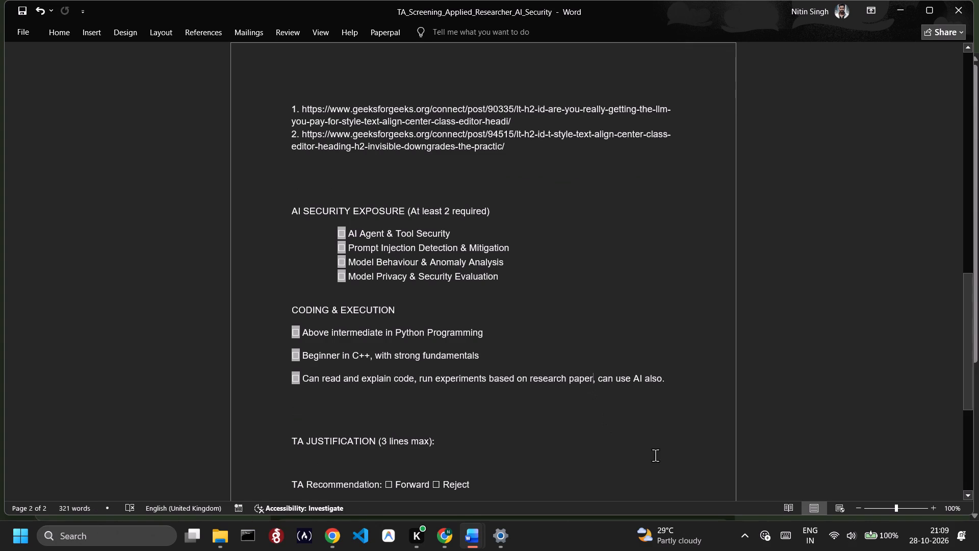
key(s)
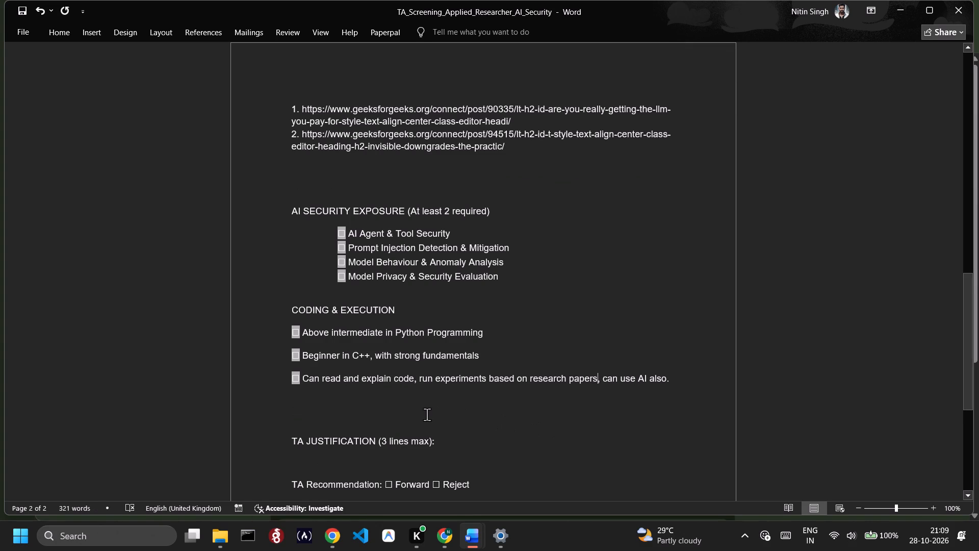
Check the closing TA lines on page 2 and save the screening document.
scroll(427, 414, down, 3)
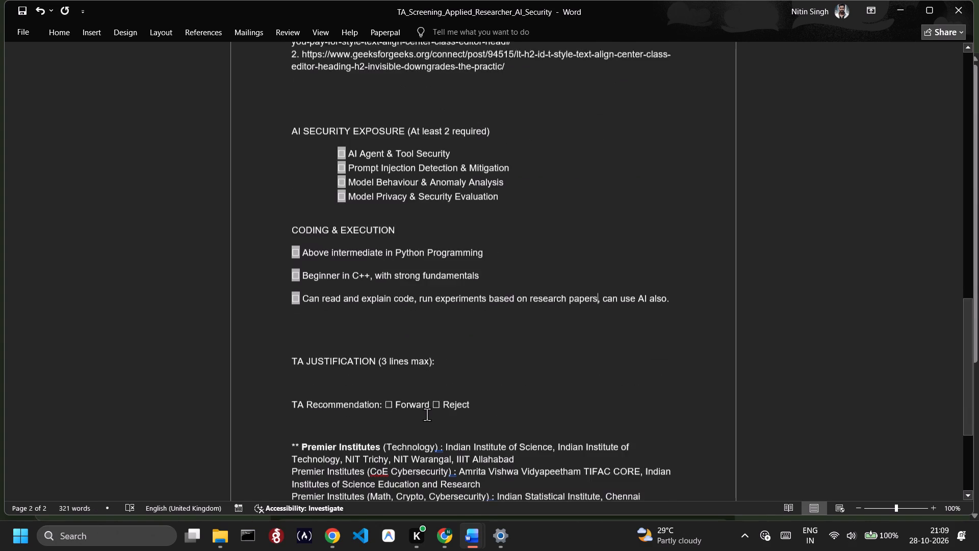
scroll(427, 414, down, 3)
click(427, 414)
key(ctrl+s)
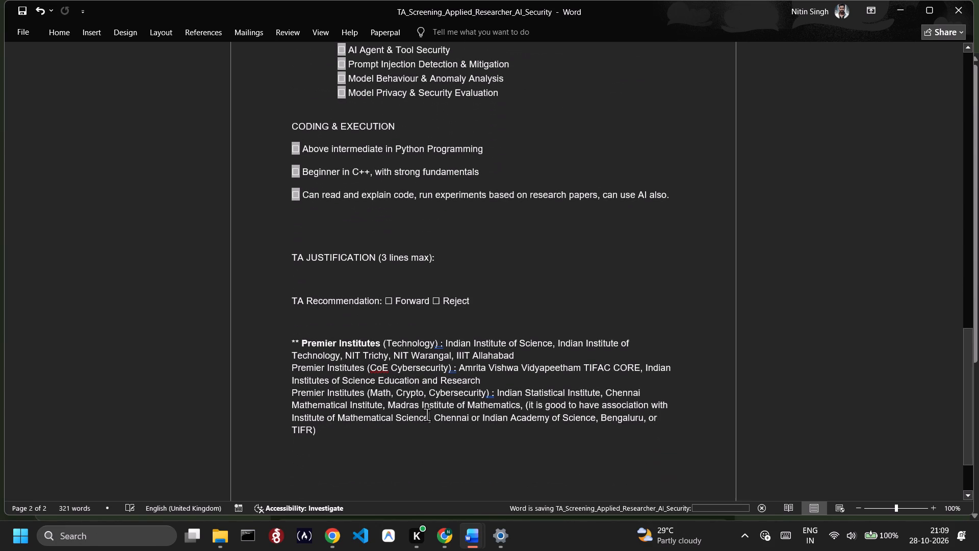
Switch to Chrome and close the TA search, Connect-GeeksforGeeks and résumé tabs.
key(alt+Tab)
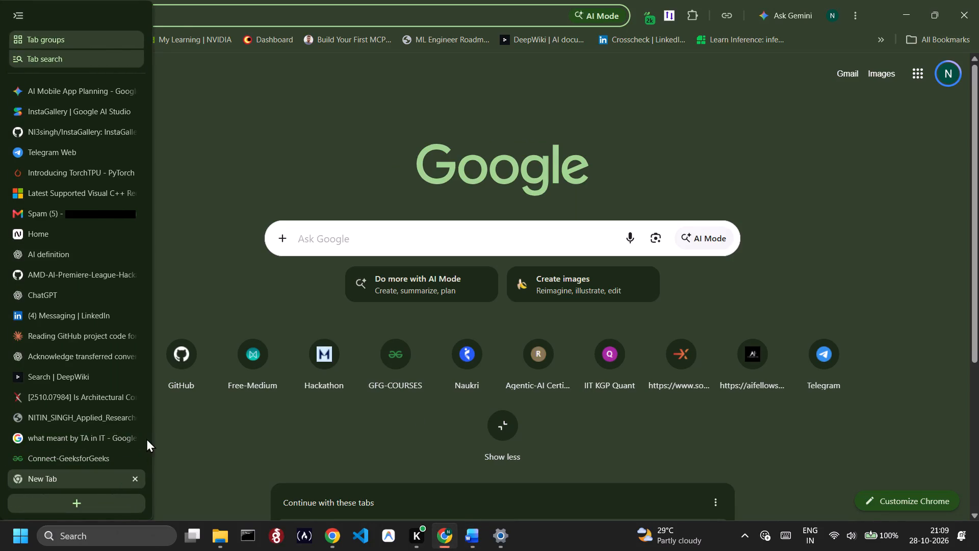
click(137, 440)
click(138, 459)
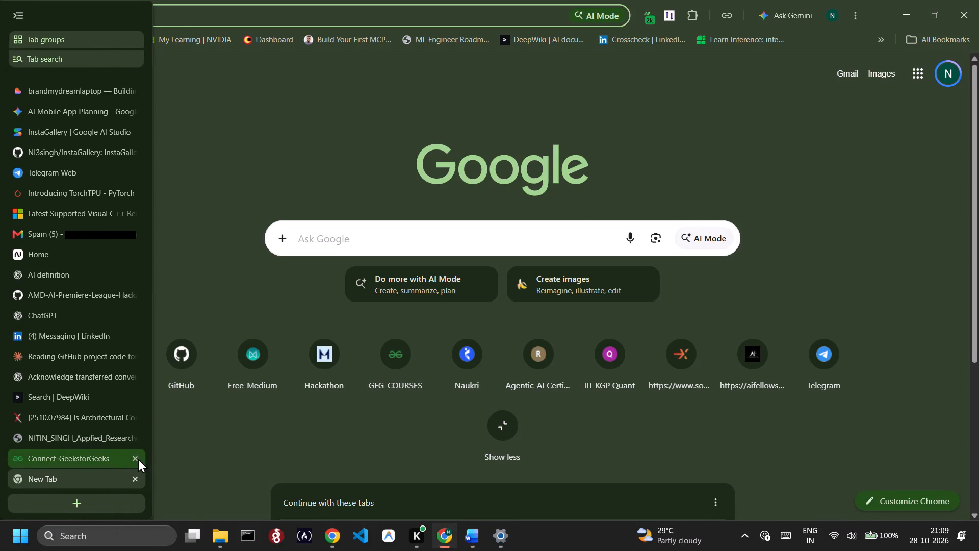
click(138, 459)
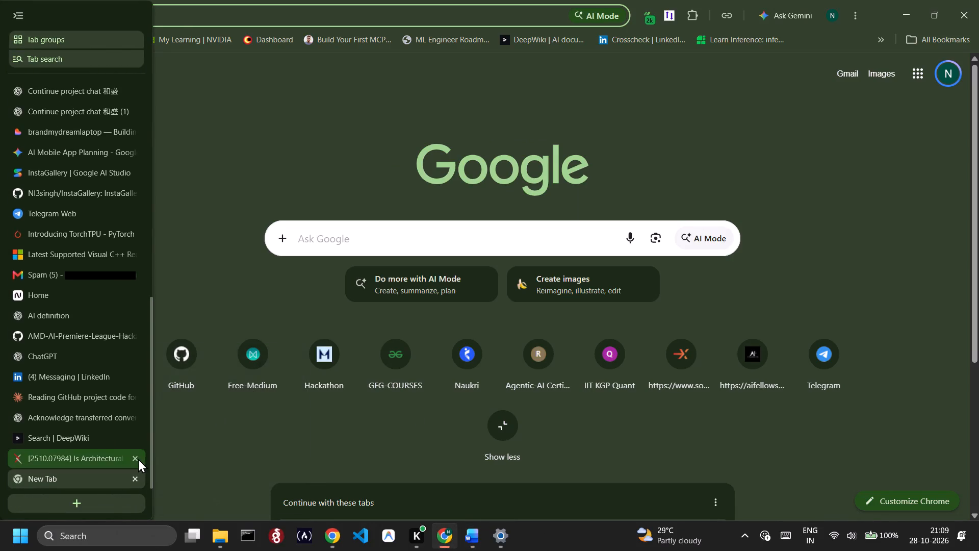